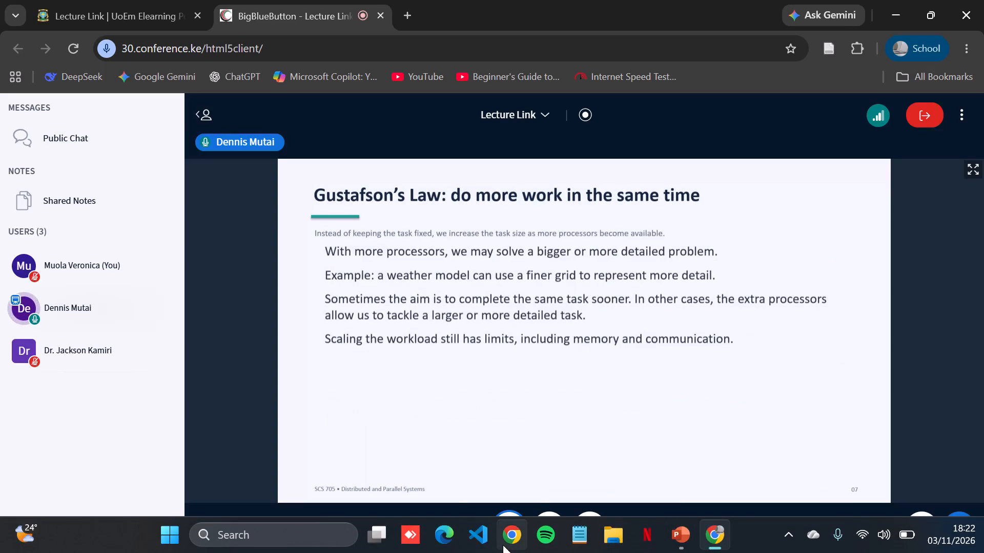
# Leave the online lecture in the browser and launch the Kuro application from the desktop.
pyautogui.press('super+d')
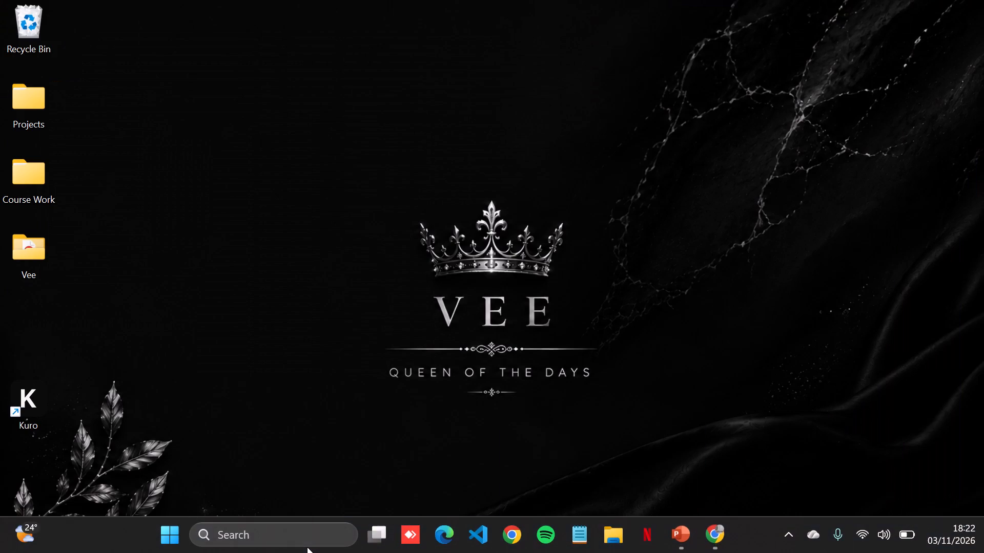
pyautogui.doubleClick(35, 411)
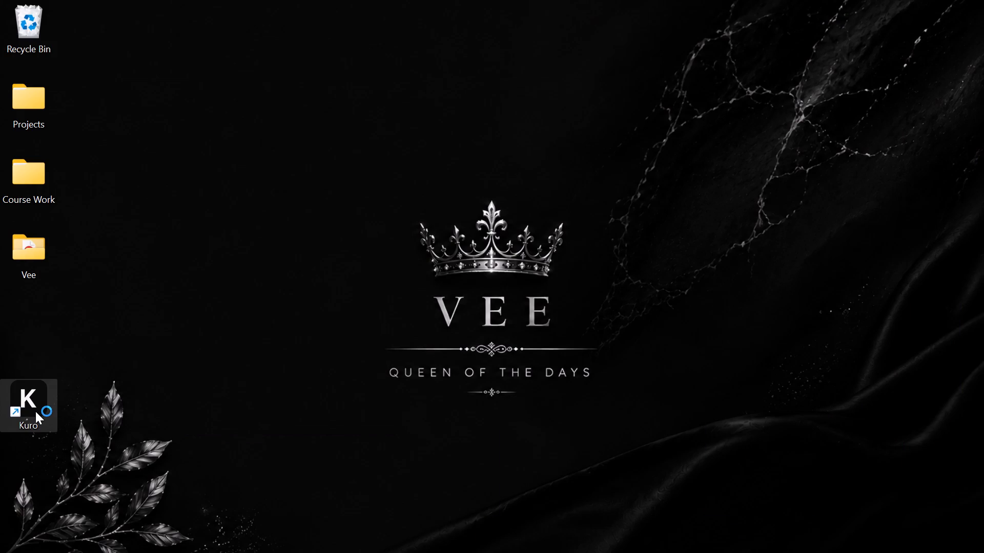
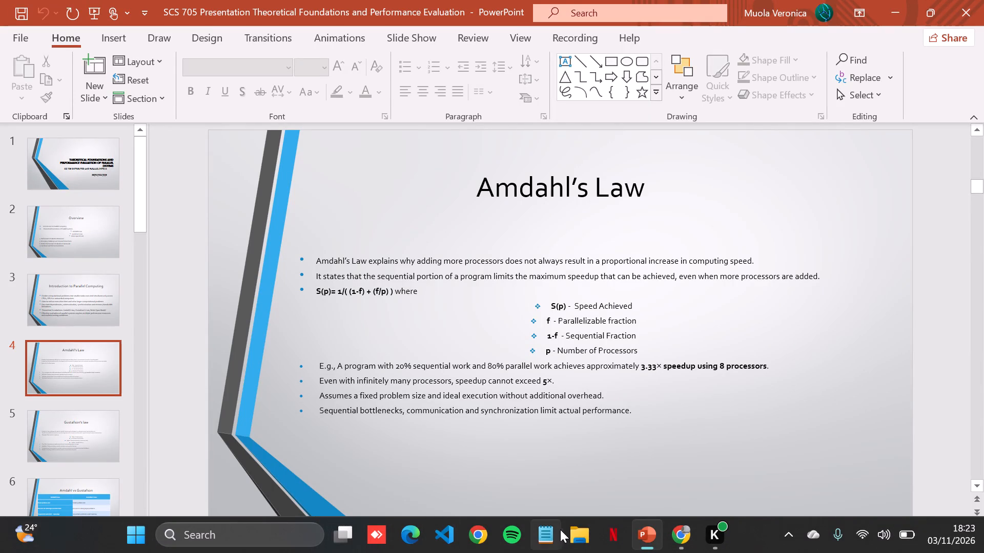
# Open the SCS 705 Presentation document from Desktop > Course Work > Y1S2 > SCS 705 Distributed and Parallel Computing and maximize its window.
pyautogui.doubleClick(580, 535)
pyautogui.click(580, 535)
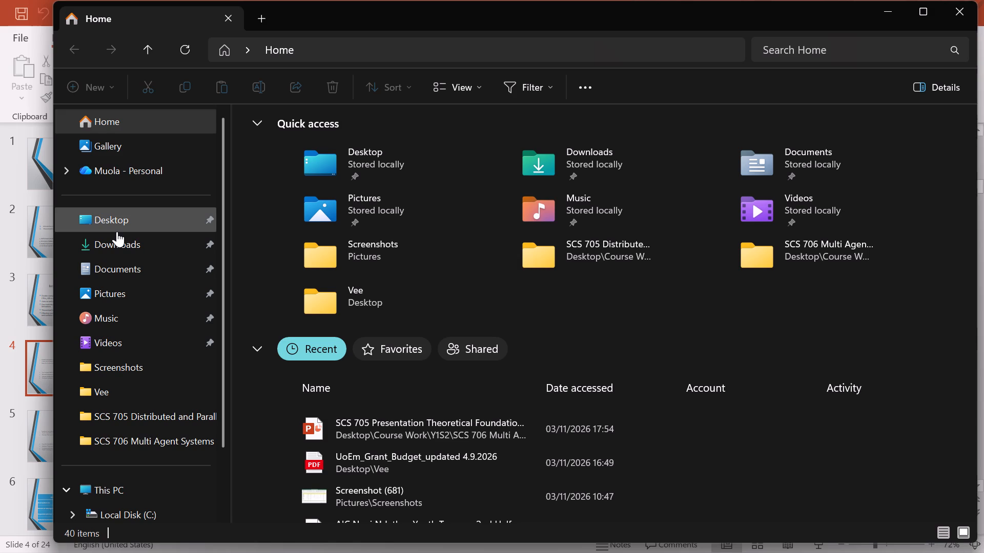
pyautogui.doubleClick(117, 231)
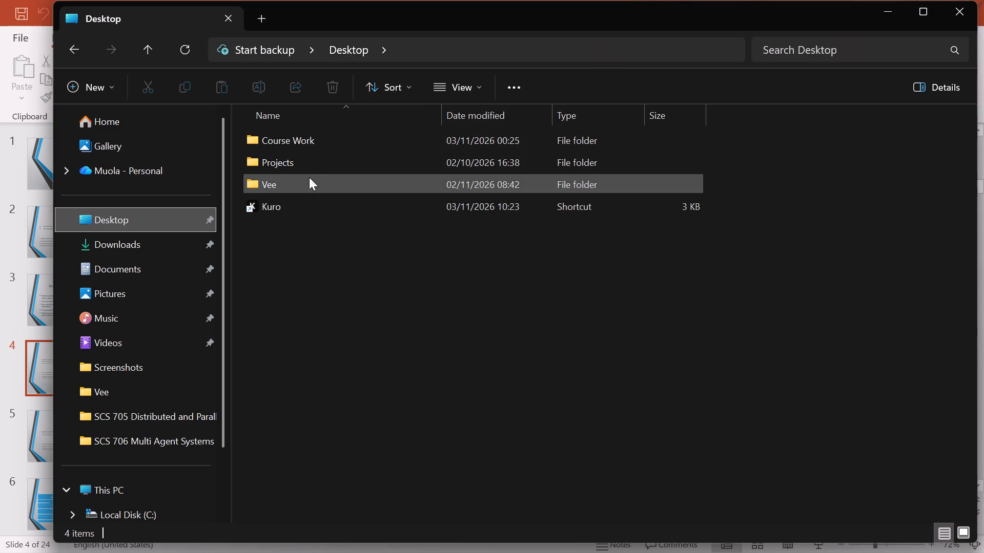
pyautogui.moveTo(321, 130); pyautogui.dragTo(318, 140)
pyautogui.doubleClick(318, 140)
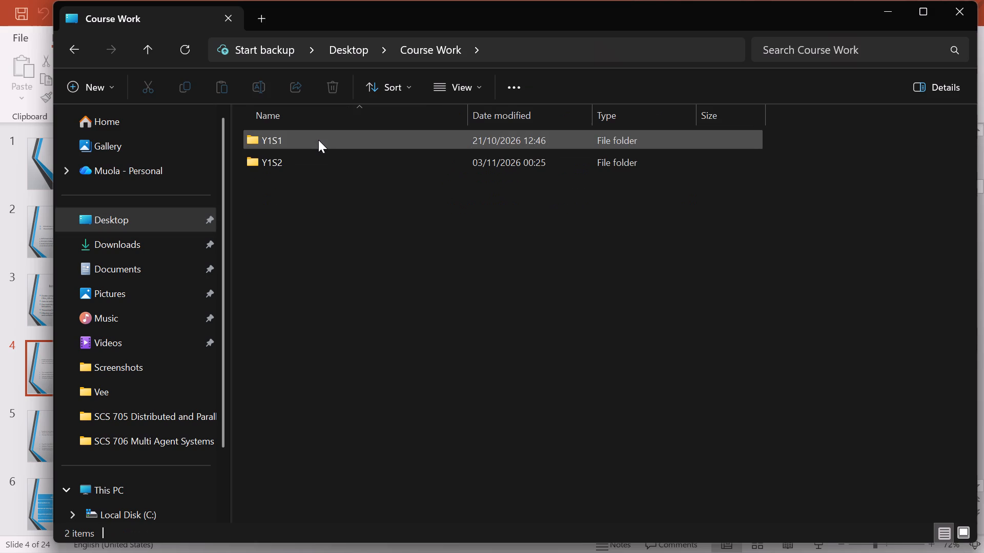
pyautogui.doubleClick(310, 152)
pyautogui.doubleClick(305, 168)
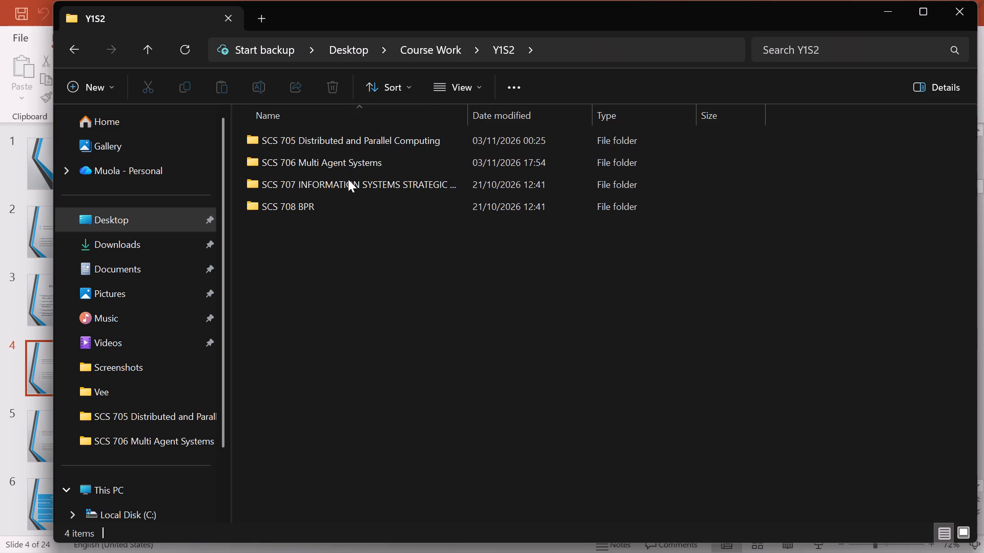
pyautogui.doubleClick(348, 137)
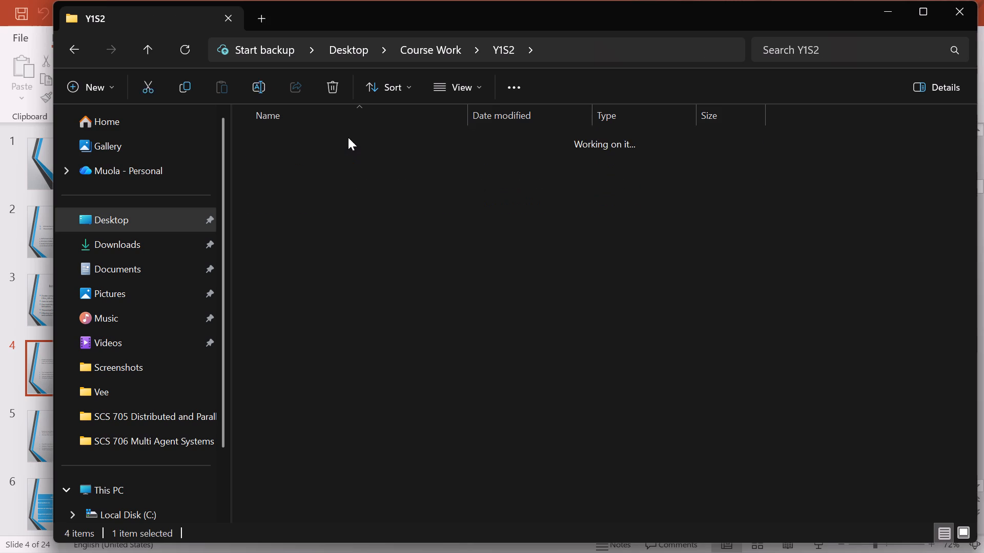
pyautogui.doubleClick(339, 164)
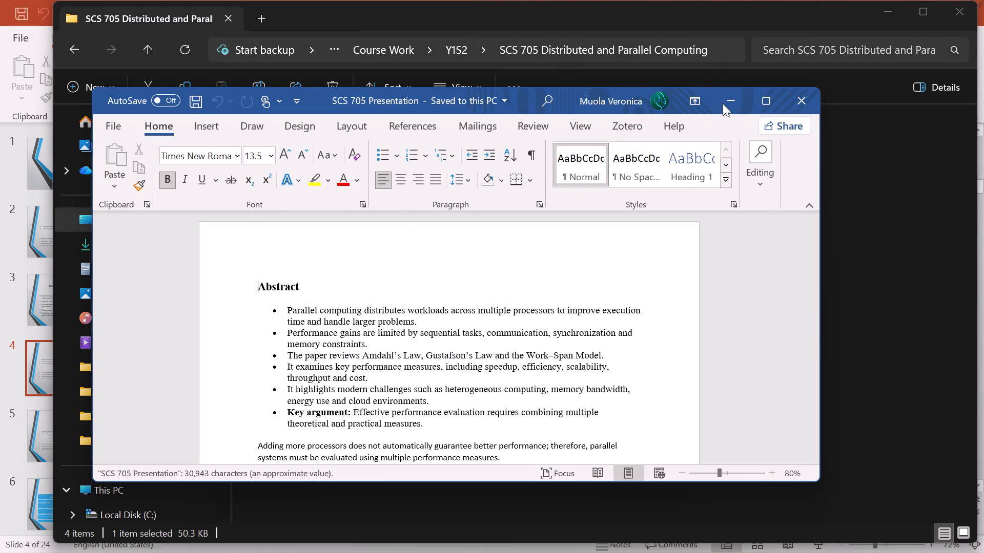
pyautogui.click(766, 97)
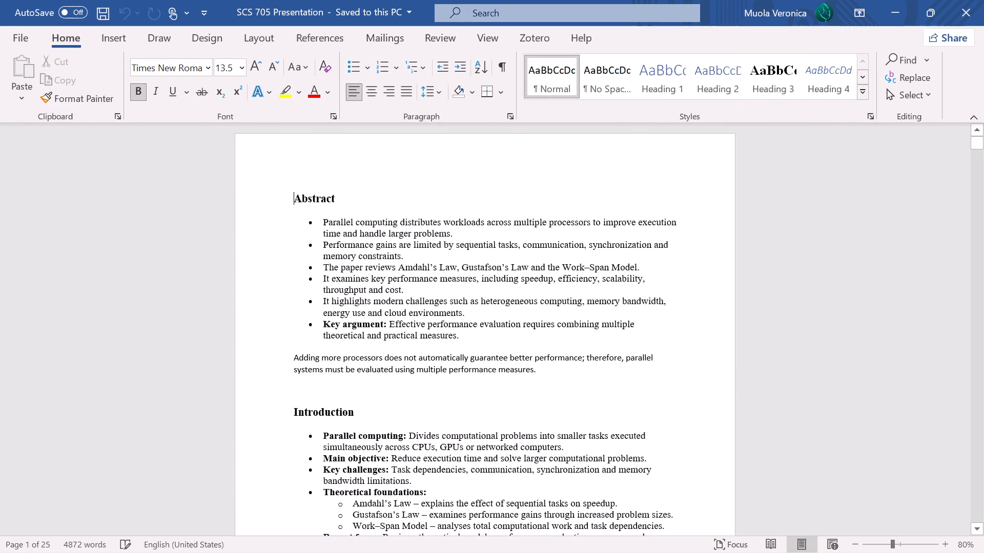
# Read the Abstract section line by line, from its first bullet to the closing statement about adding more processors.
pyautogui.scroll(-1, 573, 355)
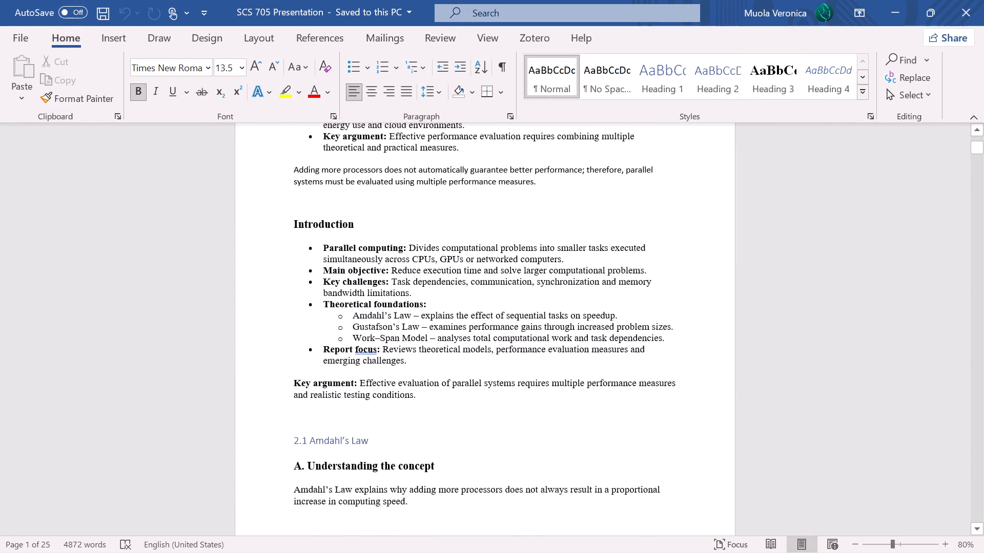
pyautogui.scroll(-1, 573, 355)
pyautogui.press('Down')
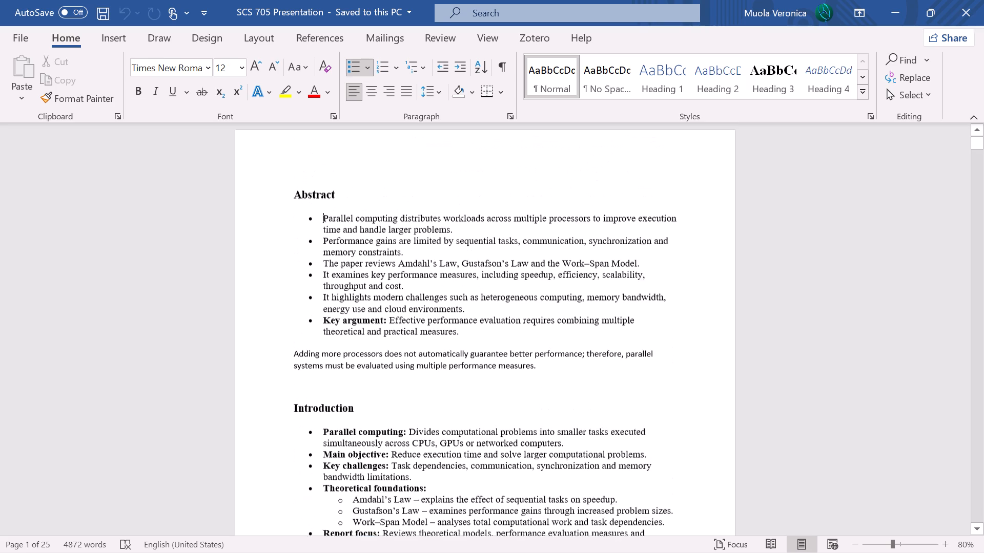
pyautogui.press('Down')
pyautogui.press('Down')
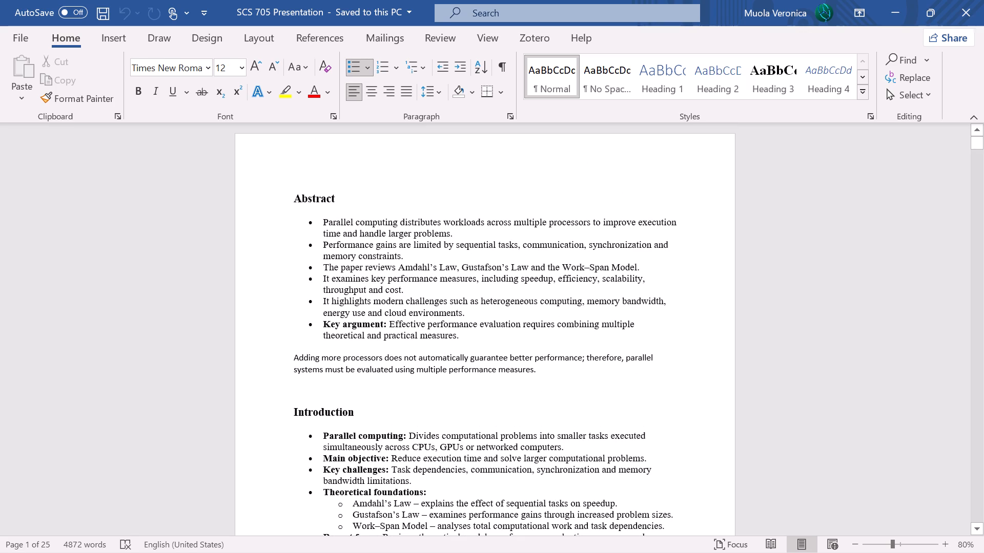
pyautogui.press('Down')
pyautogui.press('Down')
pyautogui.press('Down')
pyautogui.moveTo(573, 358); pyautogui.dragTo(455, 226)
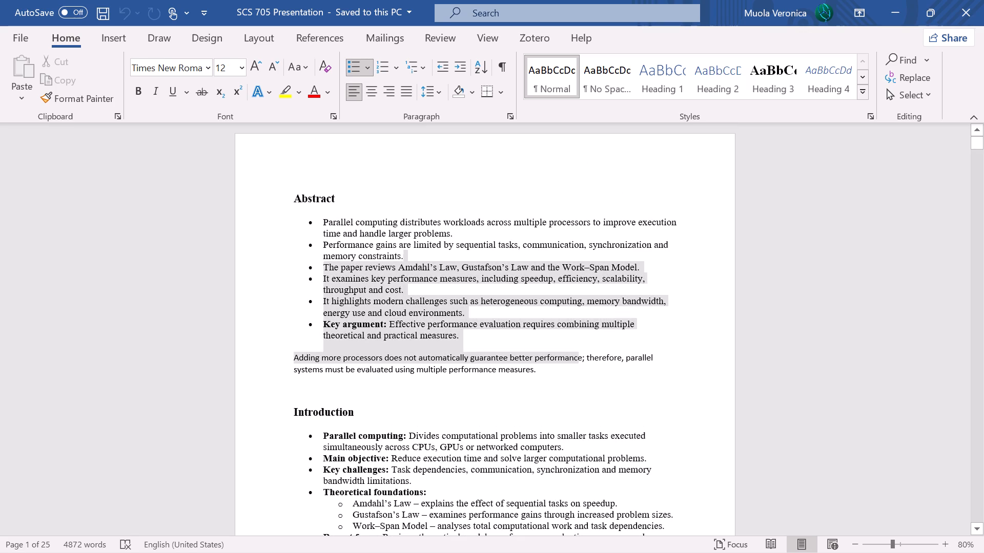
pyautogui.moveTo(455, 226); pyautogui.dragTo(540, 228)
pyautogui.click(540, 228)
pyautogui.press('Down')
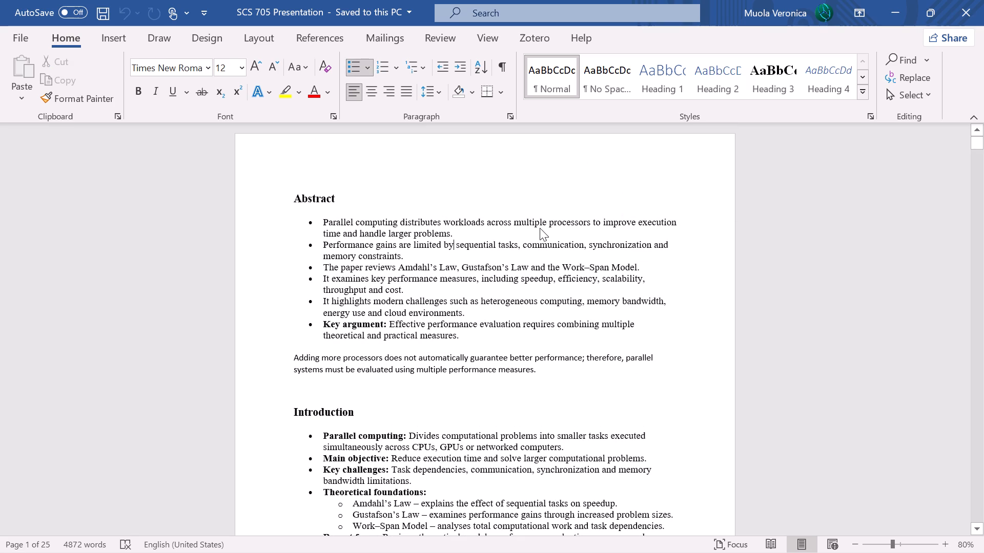
pyautogui.press('Down')
pyautogui.press('Down')
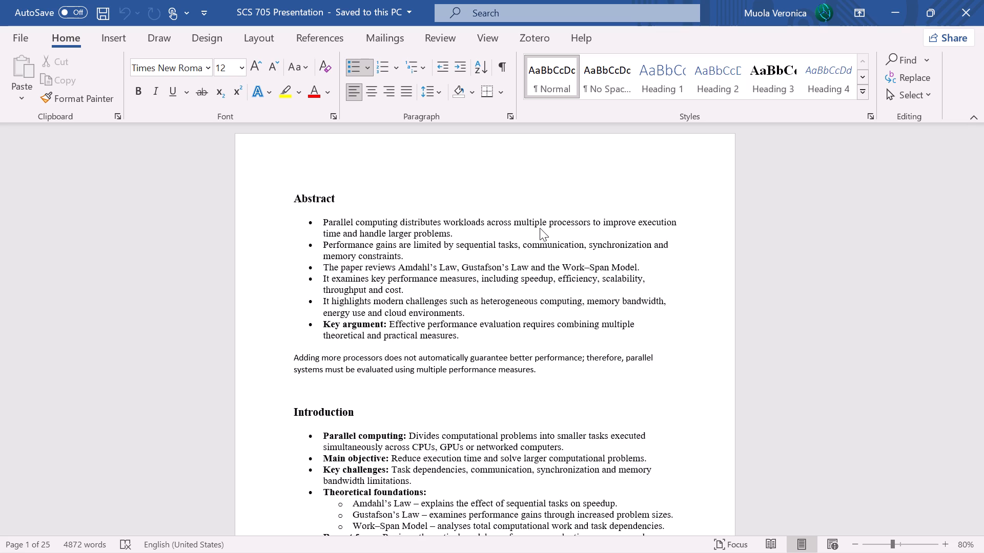
pyautogui.press('Down')
pyautogui.press('Down')
pyautogui.press('Down')
pyautogui.press('Down')
pyautogui.press('Down')
pyautogui.press('Down')
pyautogui.press('Down')
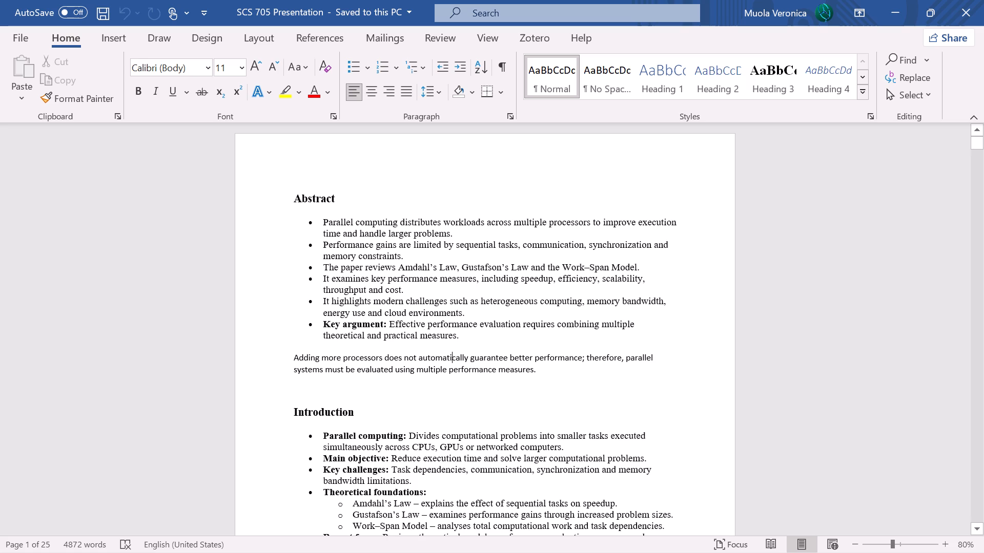
pyautogui.press('Up')
pyautogui.press('Down')
# Read the Introduction bullets on parallel computing, main objective and key challenges, and return to the Abstract's closing statement.
pyautogui.press('Down')
pyautogui.press('Down')
pyautogui.press('Down')
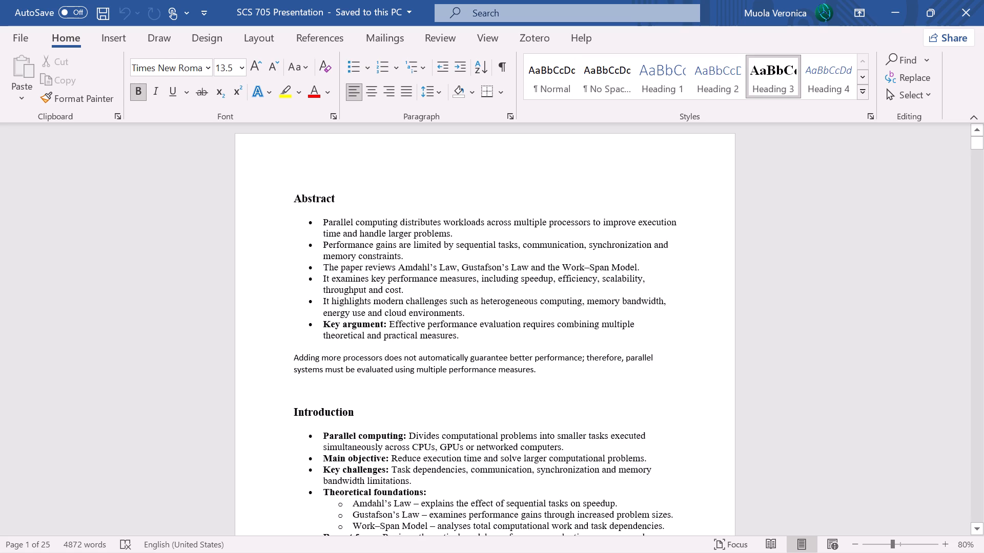
pyautogui.press('Down')
pyautogui.press('Down')
pyautogui.press('Down')
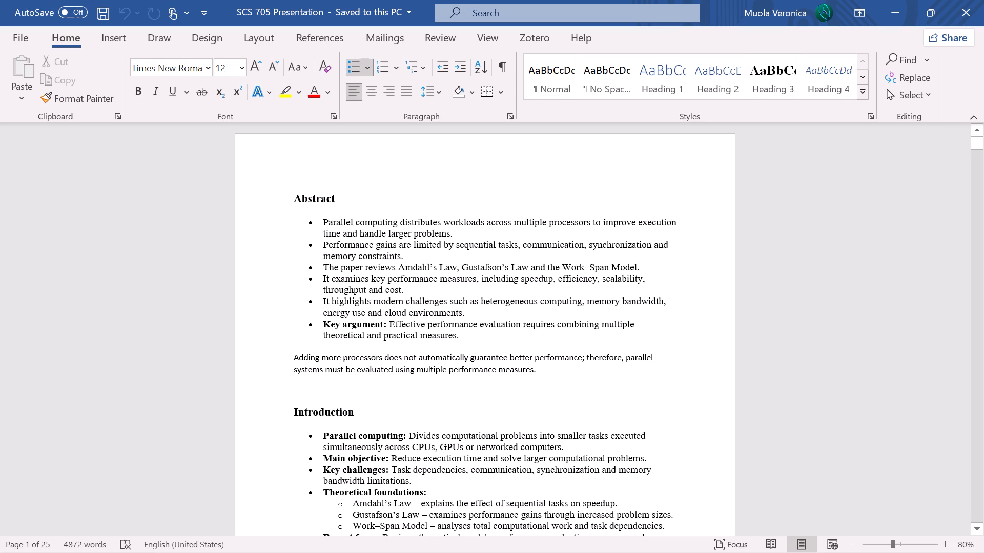
pyautogui.press('Up')
pyautogui.press('Down')
pyautogui.press('Up')
pyautogui.press('Down')
pyautogui.press('Down')
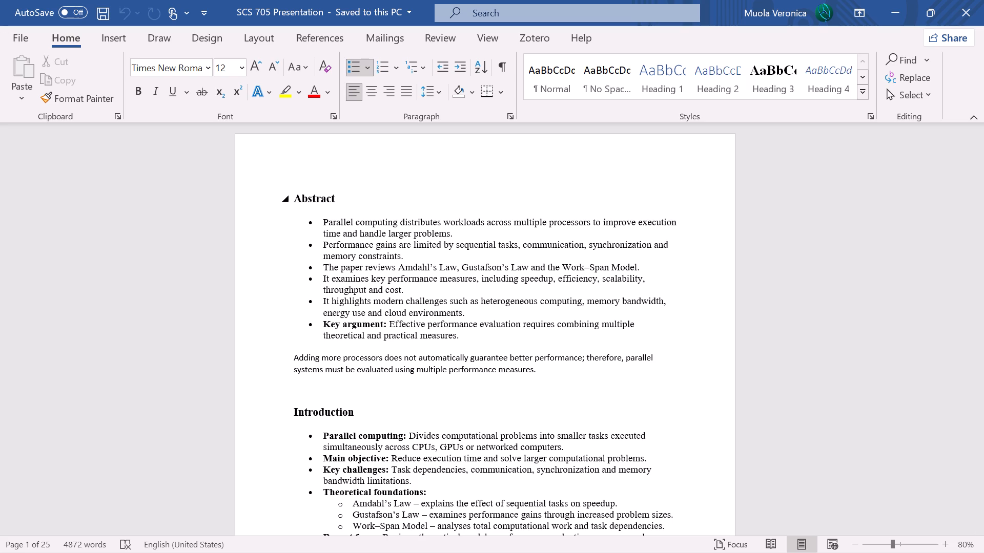
pyautogui.press('Down')
pyautogui.press('Up')
pyautogui.press('Up')
pyautogui.press('Up')
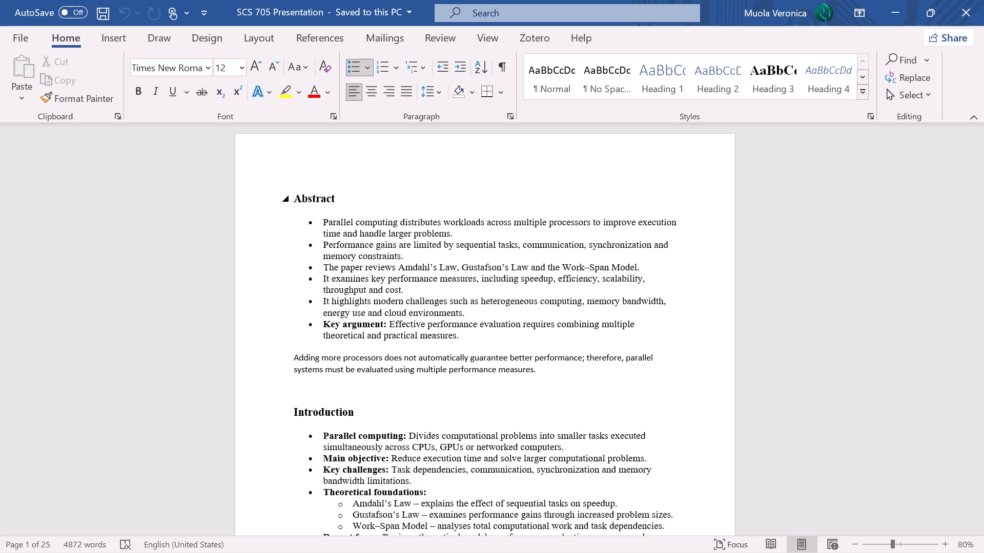
pyautogui.press('Up')
pyautogui.press('Up')
pyautogui.press('Up')
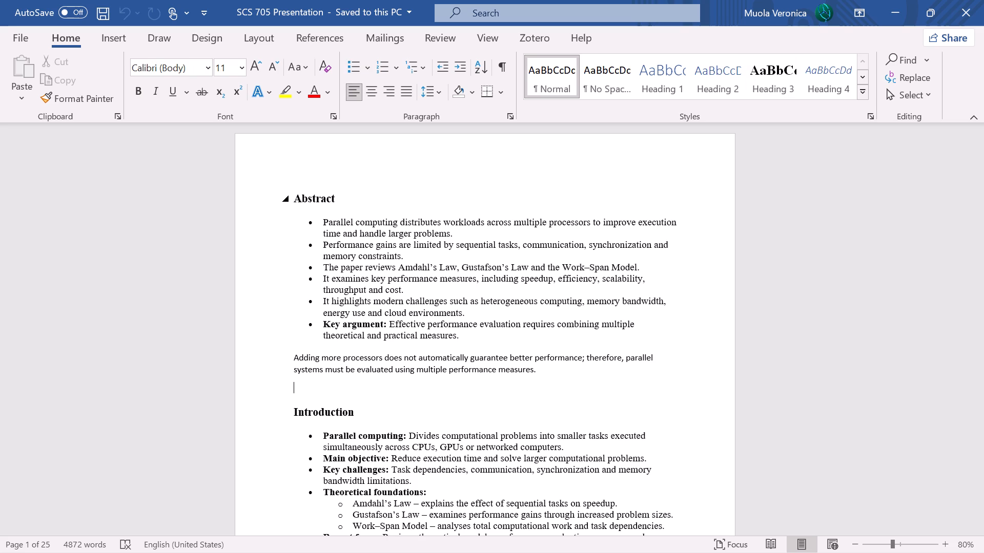
pyautogui.press('Up')
pyautogui.press('Up')
pyautogui.press('Down')
# Read the Introduction bullets from the parallel computing definition through the three theoretical foundations to the report focus.
pyautogui.press('Down')
pyautogui.press('Down')
pyautogui.press('Down')
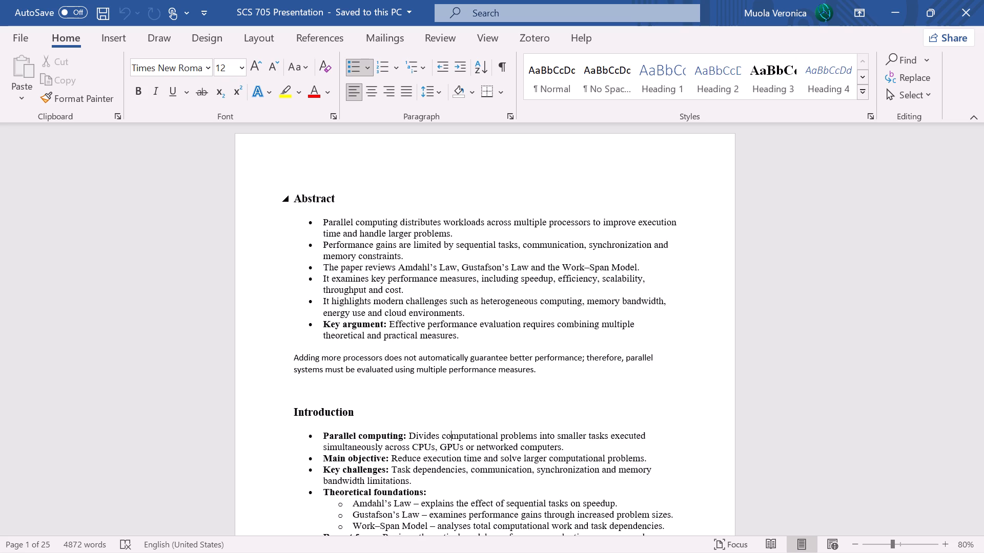
pyautogui.press('Down')
pyautogui.press('Down')
pyautogui.press('Down')
pyautogui.press('Down')
pyautogui.press('Down')
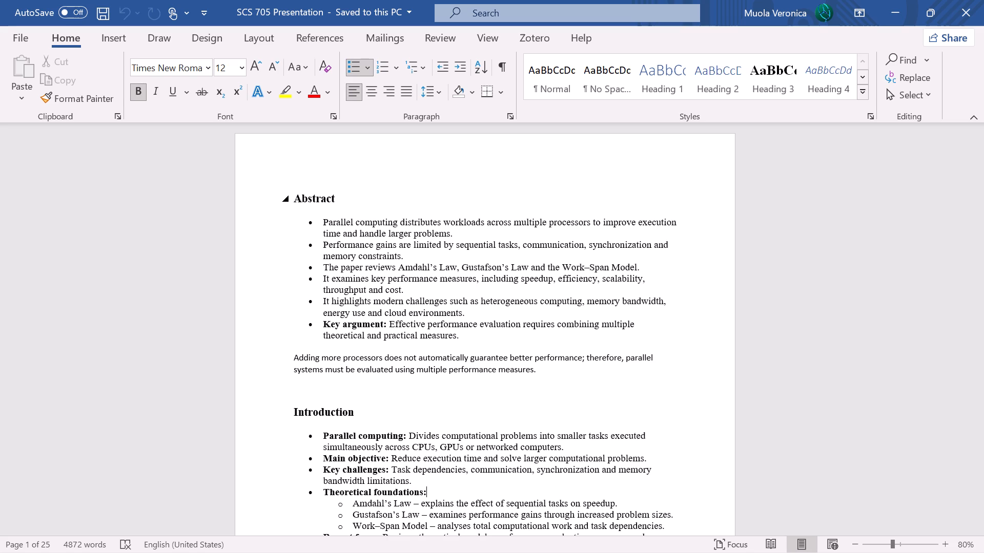
pyautogui.press('Down')
pyautogui.press('Up')
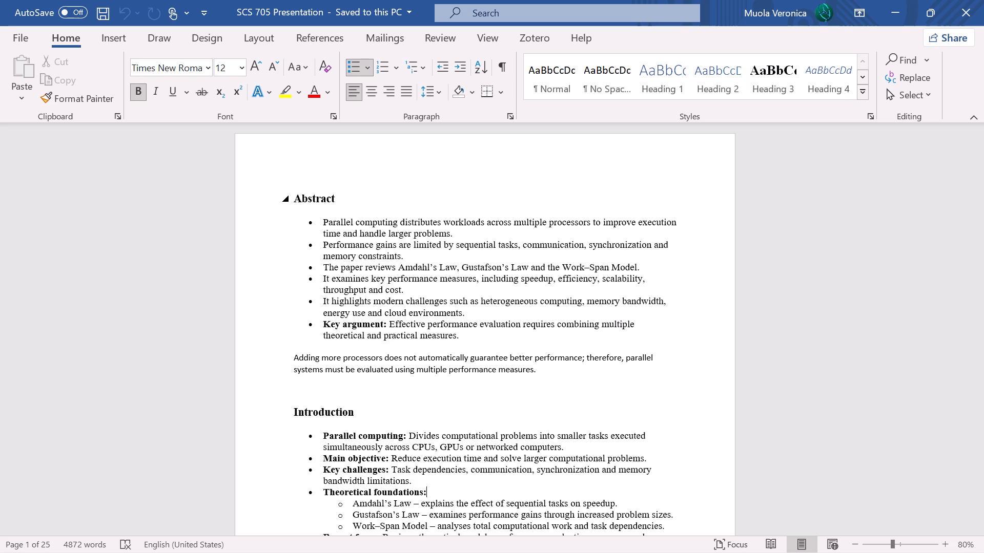
pyautogui.press('Down')
pyautogui.press('Down')
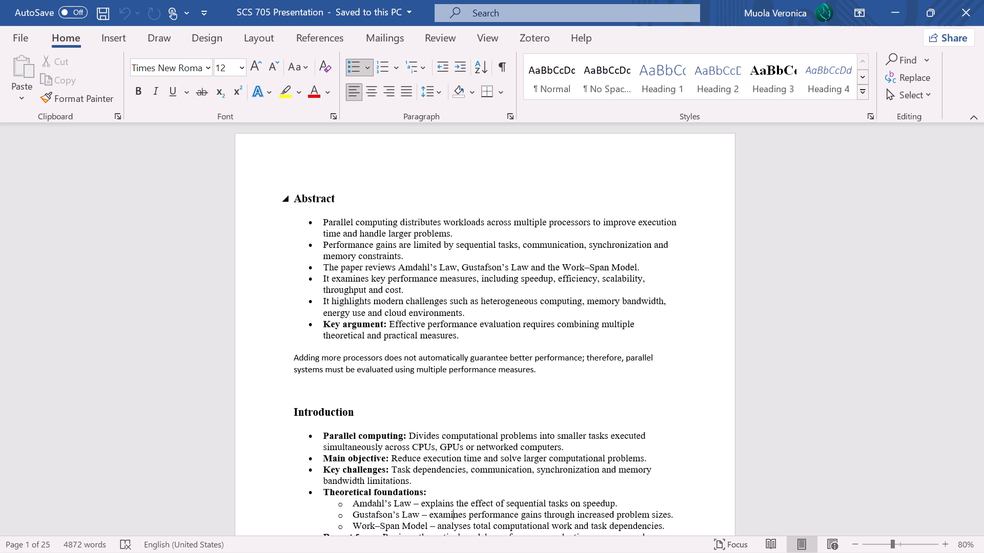
pyautogui.press('Down')
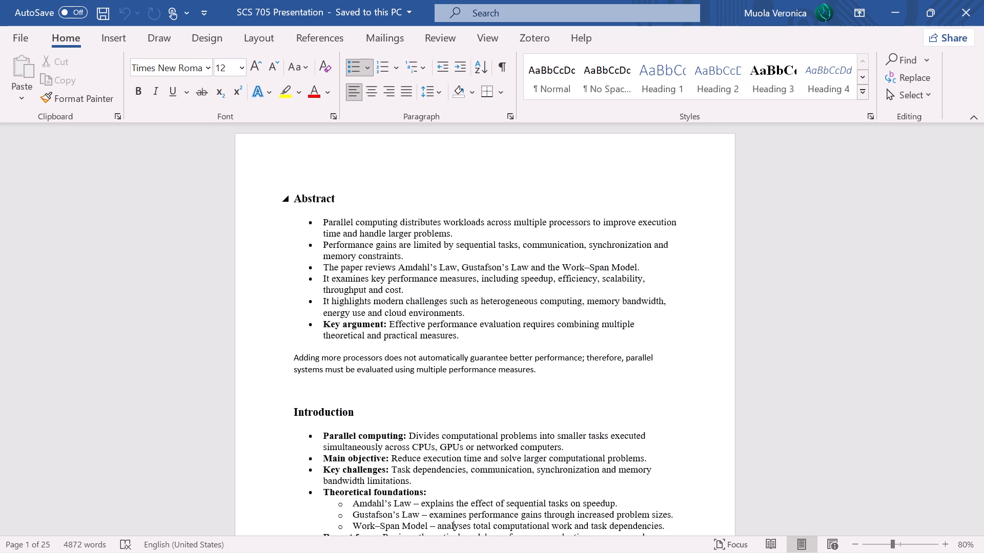
pyautogui.press('Down')
pyautogui.press('Down')
pyautogui.press('Down')
# Go back to the Abstract and reread it from the end of its first bullet to the closing statement.
pyautogui.click(648, 195)
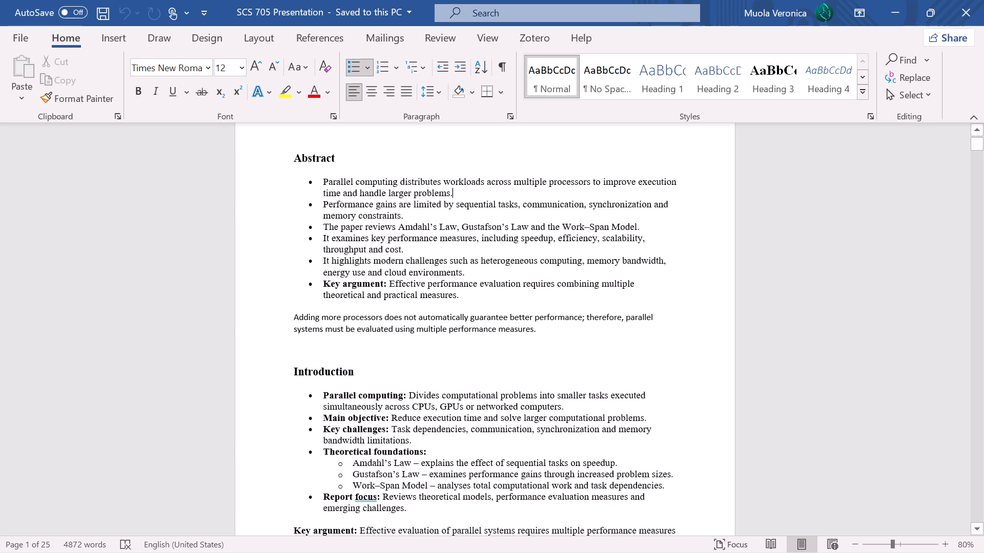
pyautogui.press('Down')
pyautogui.press('Down')
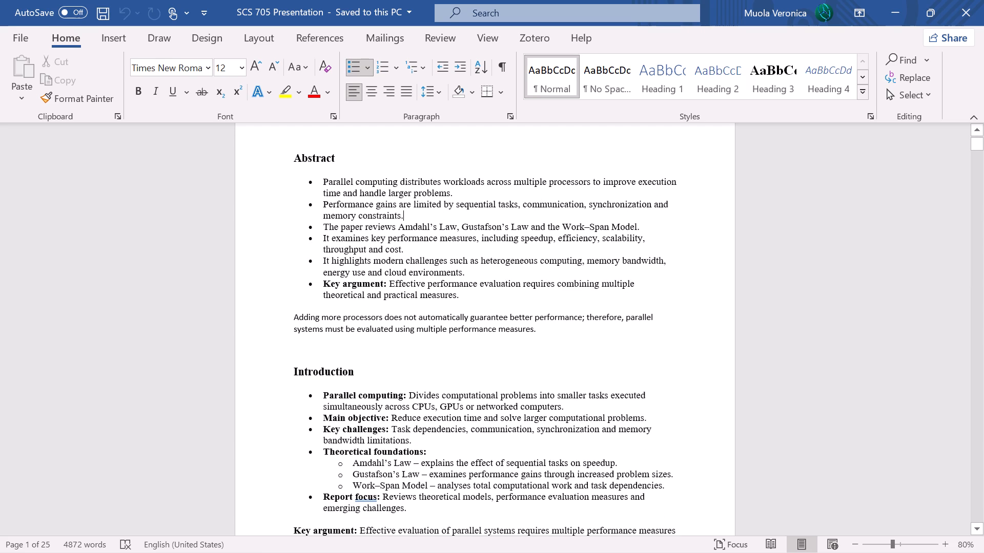
pyautogui.press('Down')
pyautogui.press('Down')
pyautogui.press('Down')
pyautogui.press('Down')
pyautogui.press('Down')
pyautogui.press('Down')
pyautogui.press('Down')
pyautogui.press('Down')
pyautogui.press('Down')
pyautogui.press('Down')
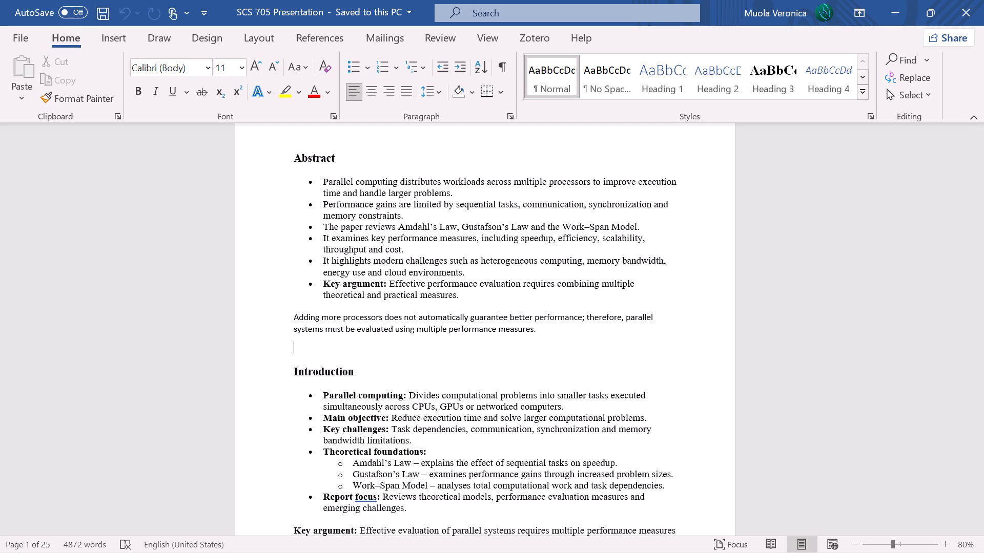
# Reread the Introduction from the parallel computing definition to the Amdahl's Law entry under Theoretical foundations.
pyautogui.press('Down')
pyautogui.press('Down')
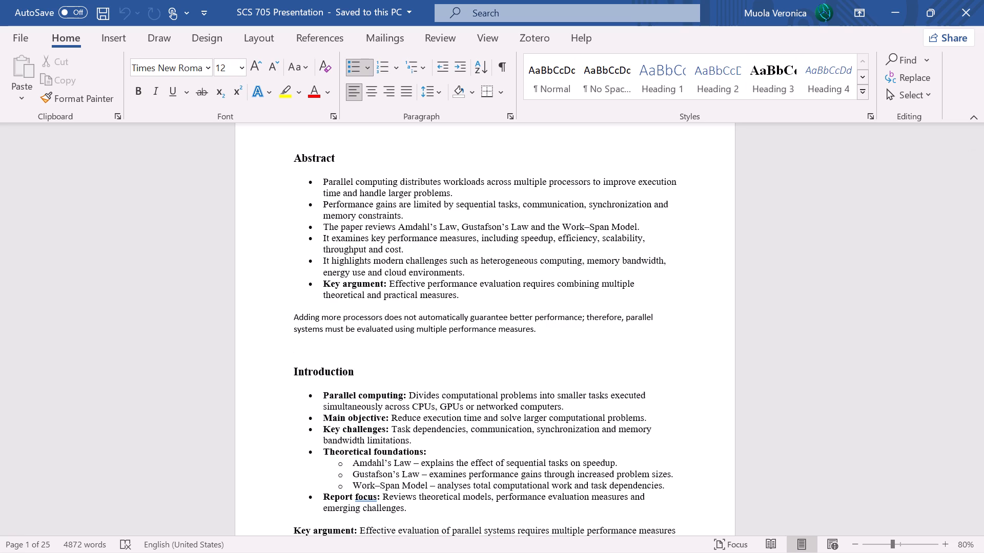
pyautogui.press('Right')
pyautogui.press('Right')
pyautogui.press('Right')
pyautogui.press('Right')
pyautogui.press('Right')
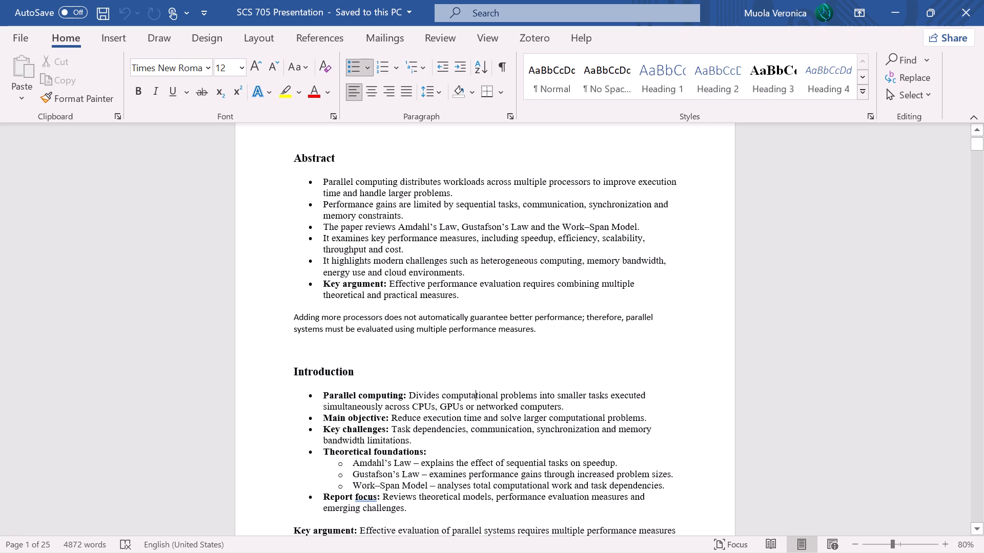
pyautogui.press('Right')
pyautogui.press('Right')
pyautogui.press('Right')
pyautogui.press('Right')
pyautogui.press('Right')
pyautogui.press('Down')
pyautogui.press('Right')
pyautogui.press('Right')
pyautogui.press('Right')
pyautogui.press('Right')
pyautogui.press('Right')
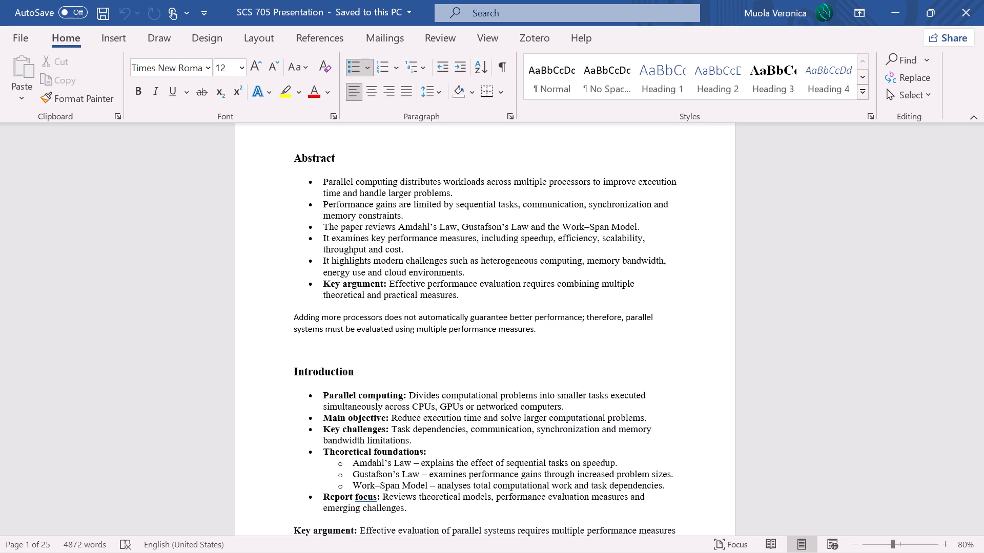
pyautogui.press('Right')
pyautogui.press('Right')
pyautogui.press('Down')
pyautogui.press('Down')
pyautogui.press('Down')
pyautogui.press('Down')
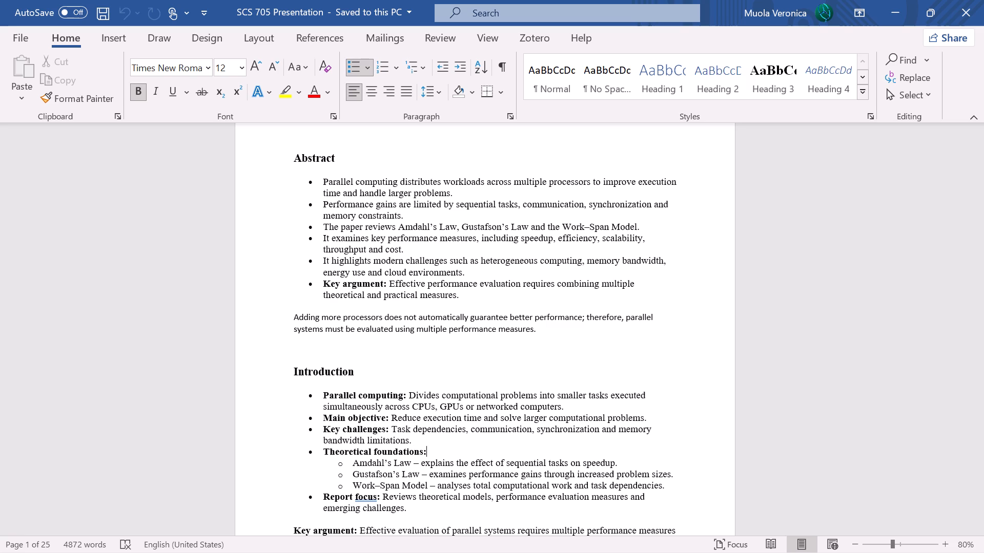
pyautogui.press('Down')
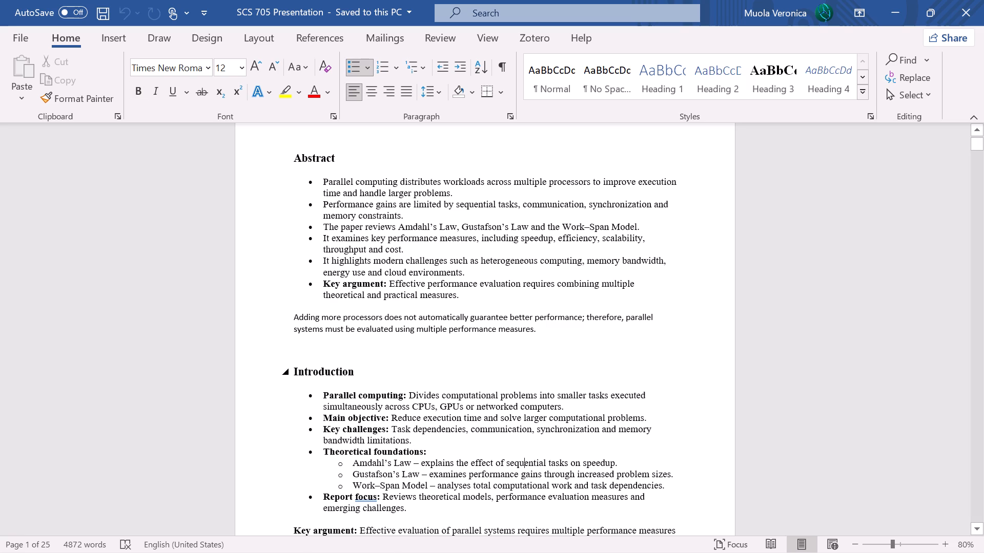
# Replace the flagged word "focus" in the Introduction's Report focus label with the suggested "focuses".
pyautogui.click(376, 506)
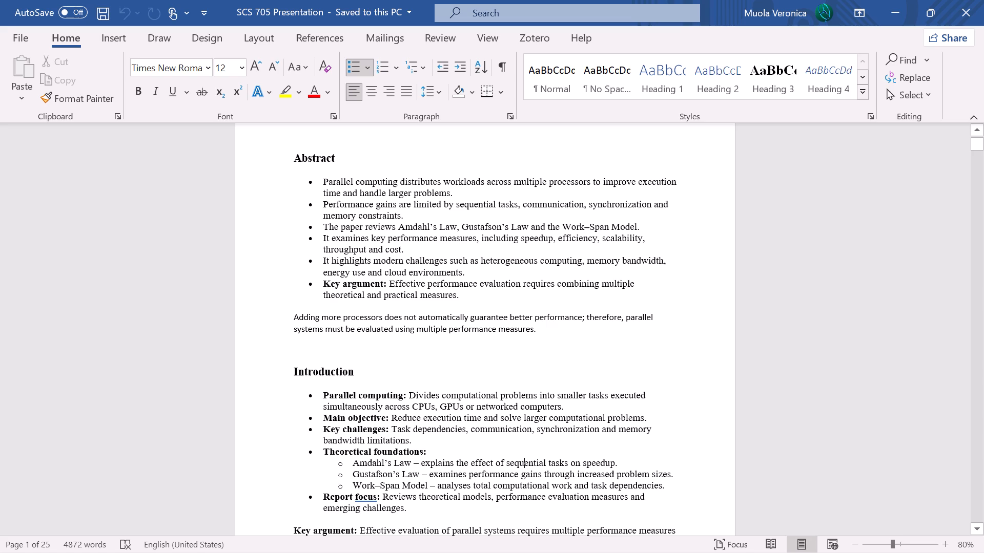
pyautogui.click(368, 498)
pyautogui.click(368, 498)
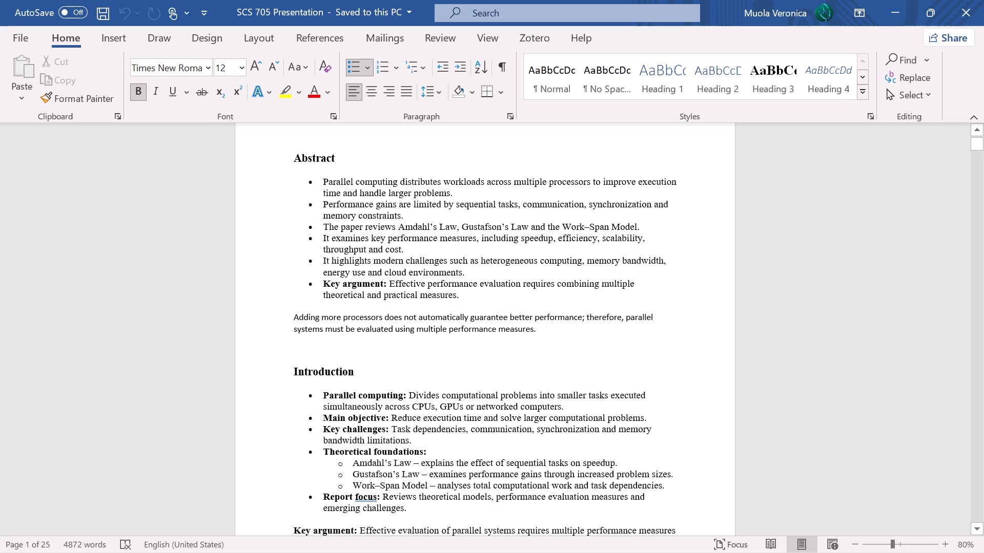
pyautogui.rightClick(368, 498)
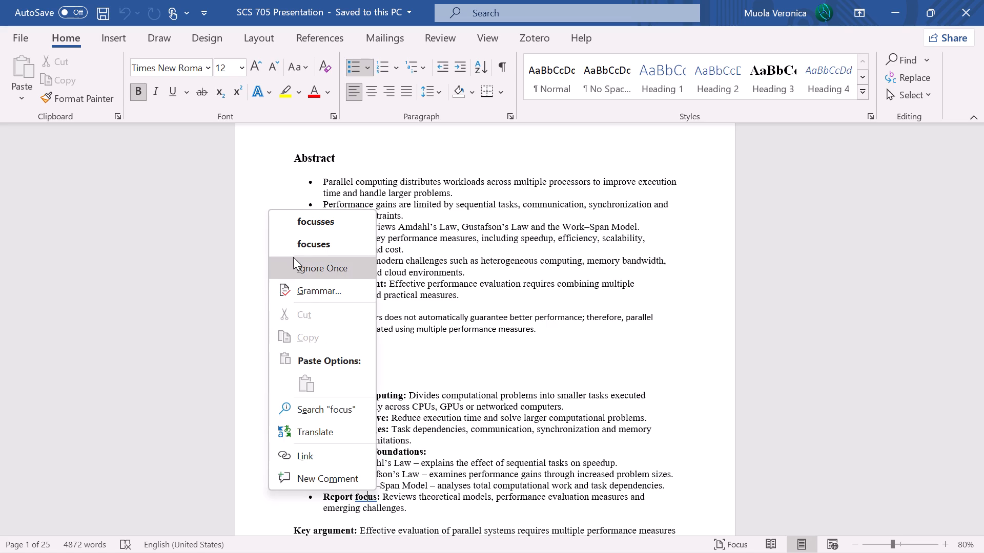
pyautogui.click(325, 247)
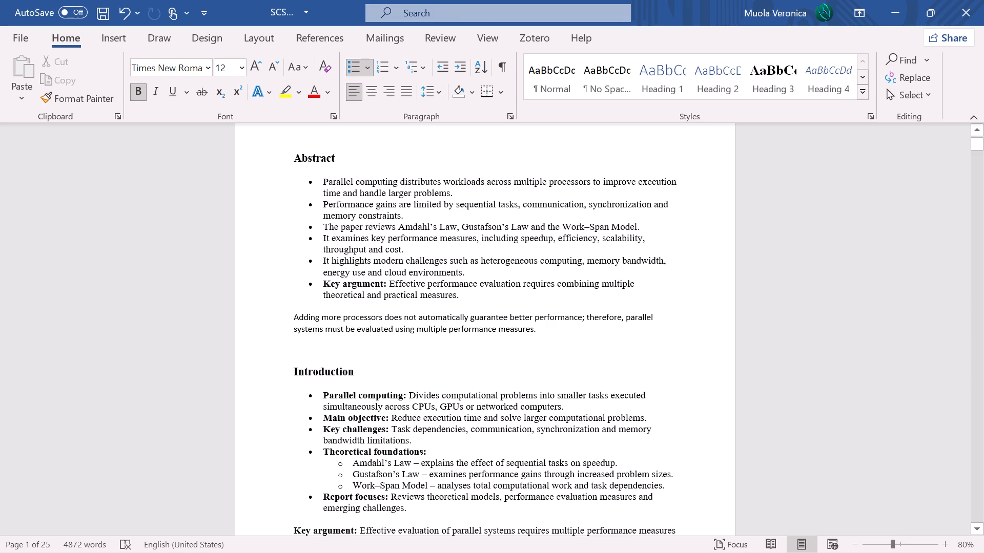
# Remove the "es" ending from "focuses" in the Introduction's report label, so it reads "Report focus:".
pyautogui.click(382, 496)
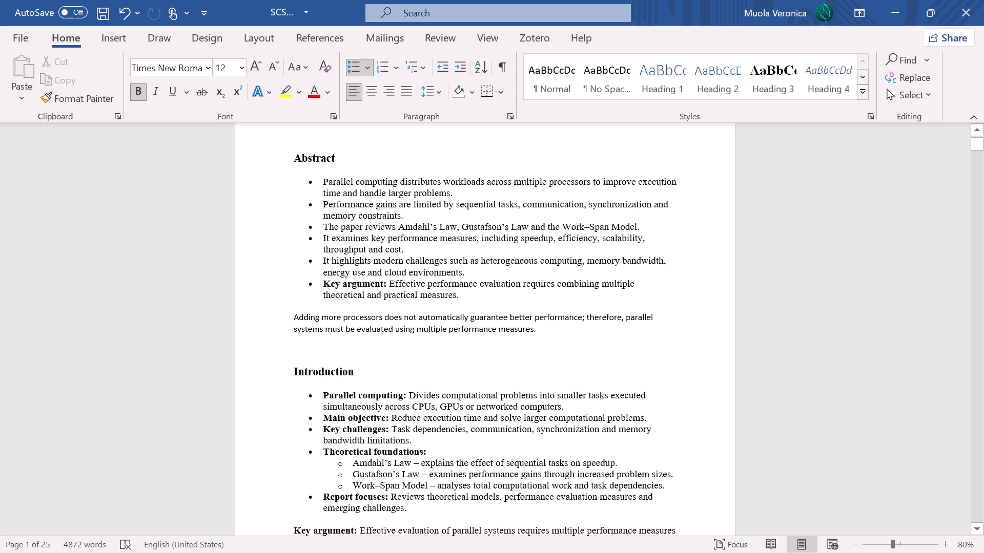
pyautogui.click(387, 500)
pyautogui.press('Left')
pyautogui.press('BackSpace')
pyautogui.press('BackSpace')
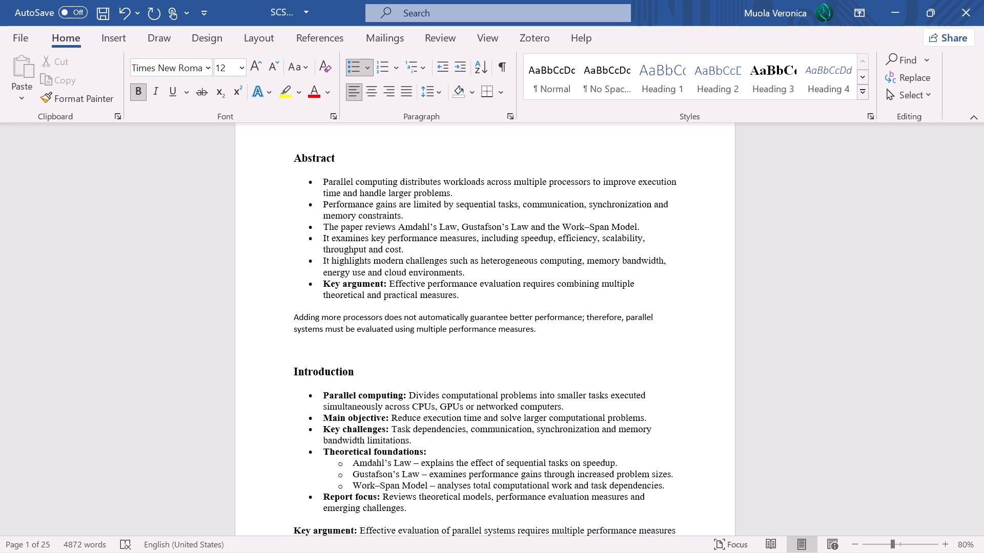
# Read the rest of the Introduction, from the Report focus bullet through the closing key argument.
pyautogui.press('Right')
pyautogui.press('Down')
pyautogui.press('Down')
pyautogui.press('Down')
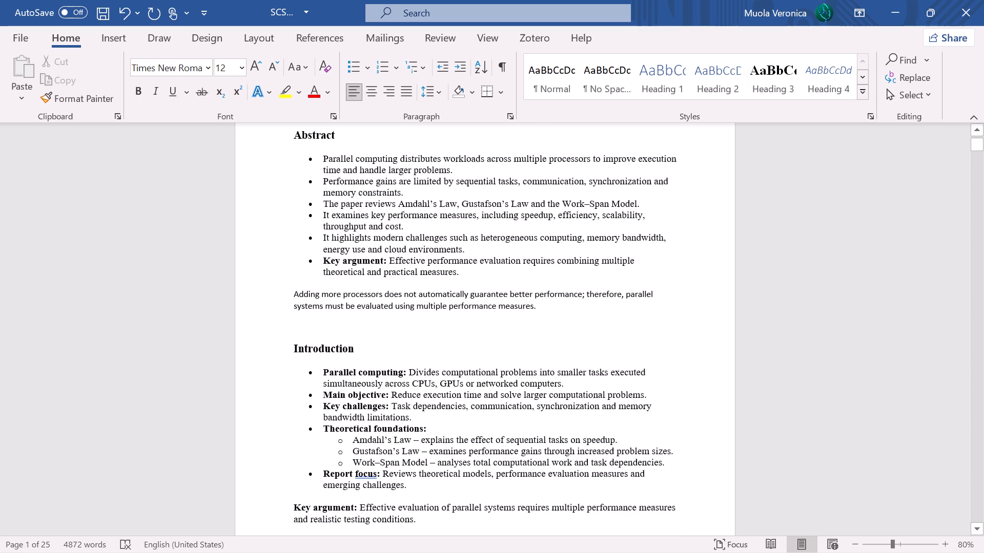
pyautogui.press('Down')
pyautogui.press('Down')
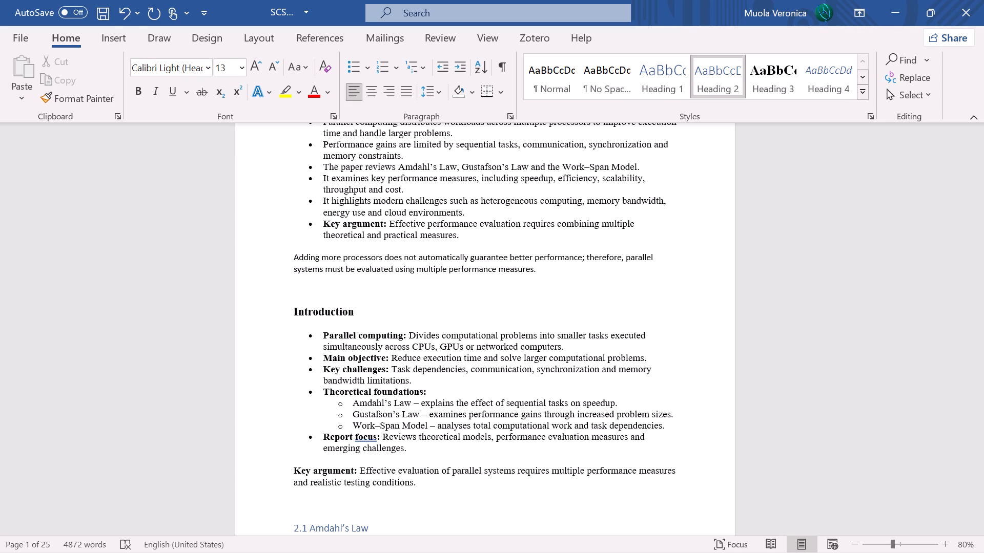
# Read section 2.1 Amdahl's Law, from "A. Understanding the concept" to the formula under "B. Understanding the formula".
pyautogui.press('Down')
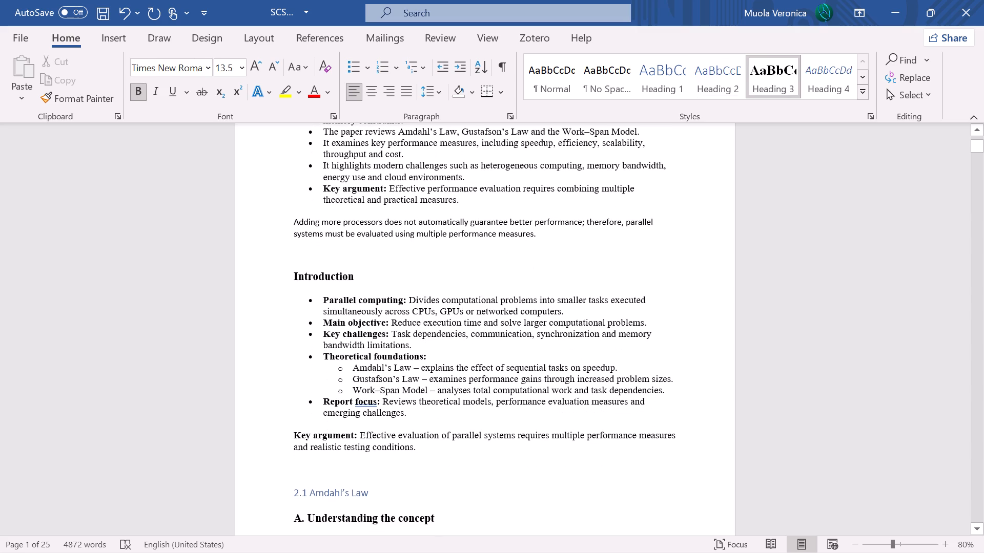
pyautogui.press('Down')
pyautogui.press('Down')
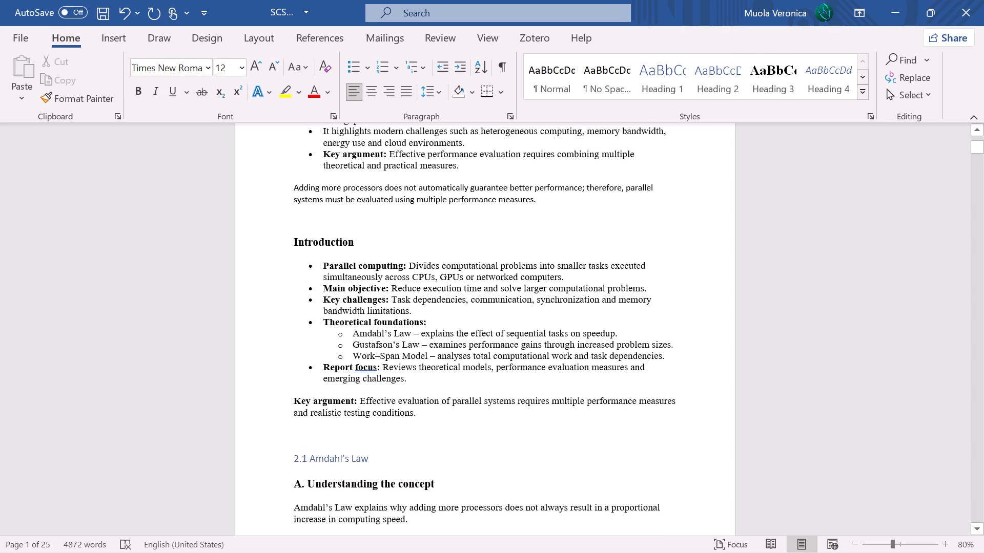
pyautogui.press('Right')
pyautogui.press('Right')
pyautogui.press('Right')
pyautogui.press('Right')
pyautogui.press('Right')
pyautogui.press('Right')
pyautogui.press('Right')
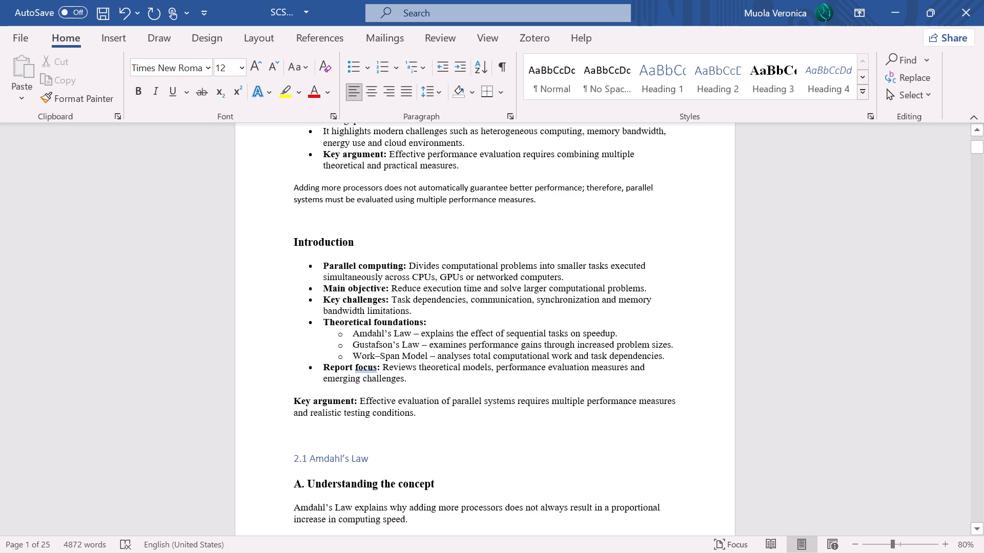
pyautogui.press('Down')
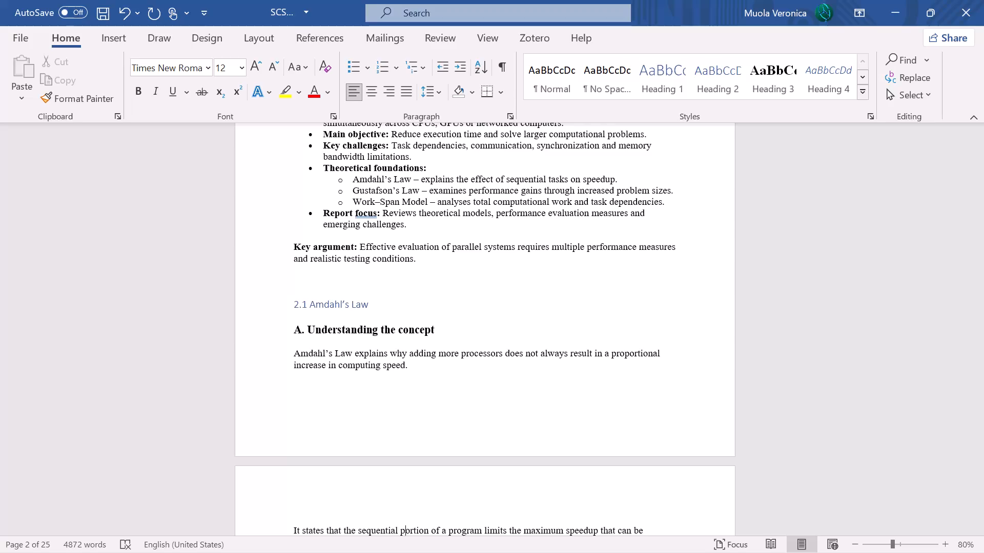
pyautogui.press('Down')
pyautogui.press('Down')
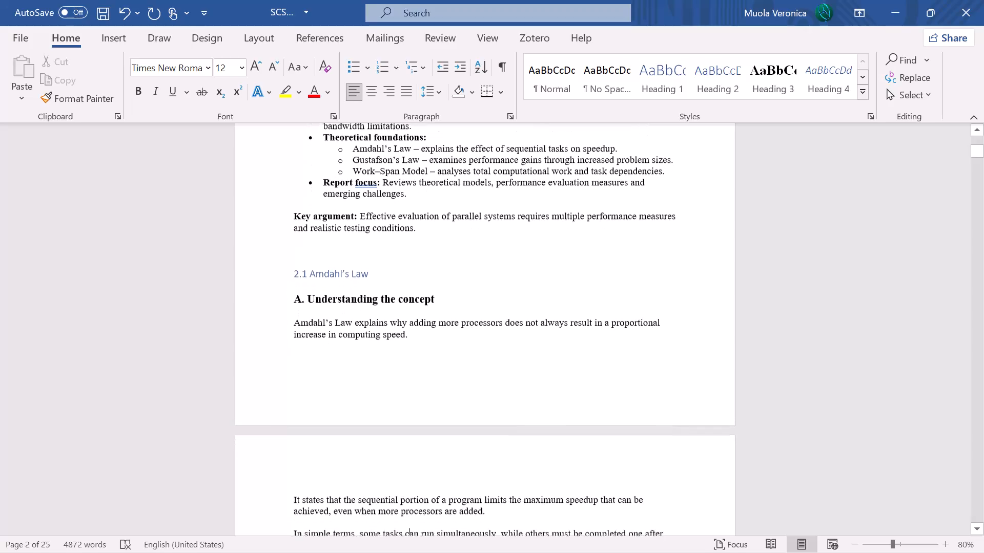
pyautogui.press('Down')
pyautogui.press('Down')
pyautogui.press('Down')
# Go back to the Abstract heading and reread the Abstract through its closing statement about adding more processors.
pyautogui.press('Up')
pyautogui.press('Up')
pyautogui.press('Up')
pyautogui.press('Up')
pyautogui.press('Up')
pyautogui.press('Up')
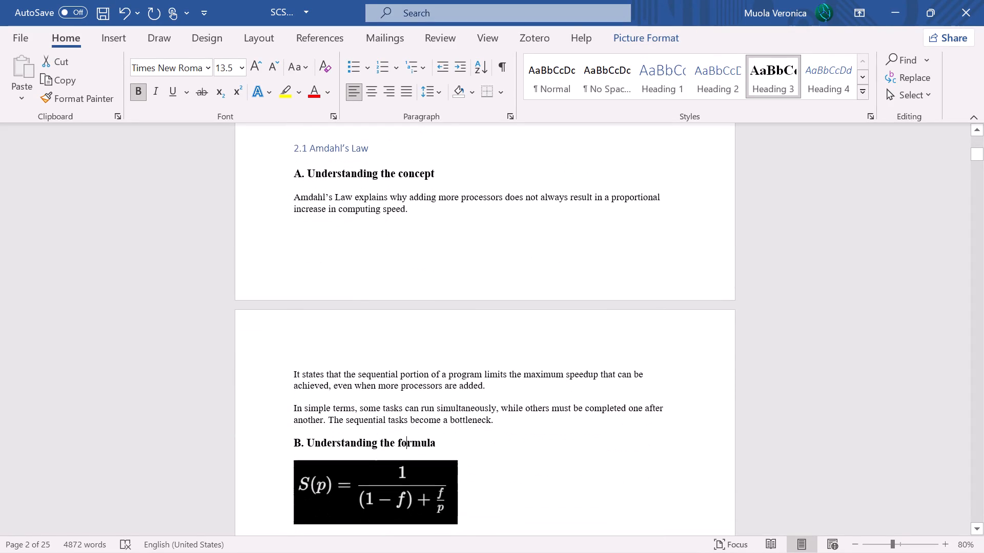
pyautogui.press('Up')
pyautogui.press('Up')
pyautogui.press('Up')
pyautogui.press('Up')
pyautogui.press('Up')
pyautogui.press('Up')
pyautogui.press('Up')
pyautogui.press('Up')
pyautogui.press('Up')
pyautogui.press('Up')
pyautogui.press('Up')
pyautogui.press('Up')
pyautogui.press('Up')
pyautogui.press('Up')
pyautogui.press('Up')
pyautogui.press('Up')
pyautogui.press('Up')
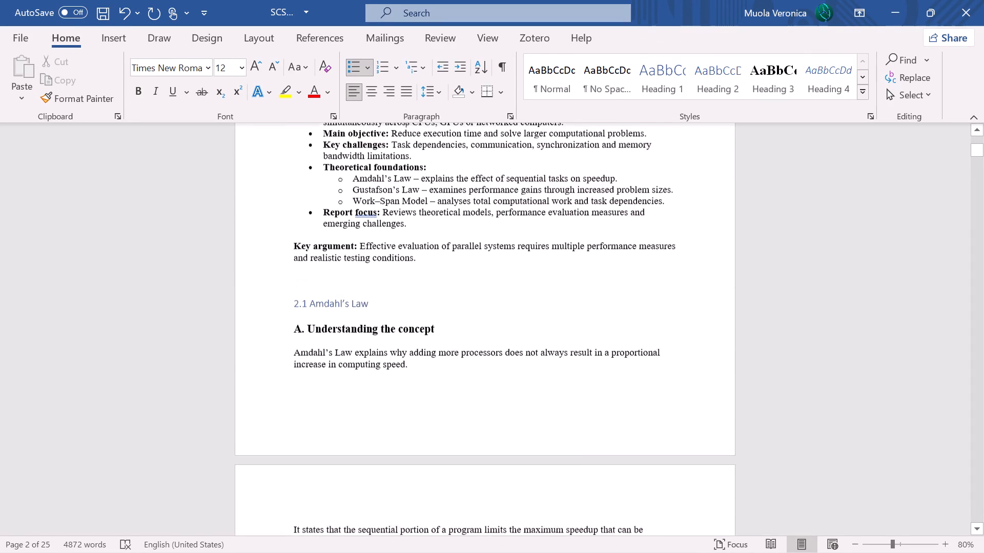
pyautogui.press('Up')
pyautogui.press('Up')
pyautogui.press('Up')
pyautogui.press('Up')
pyautogui.press('Up')
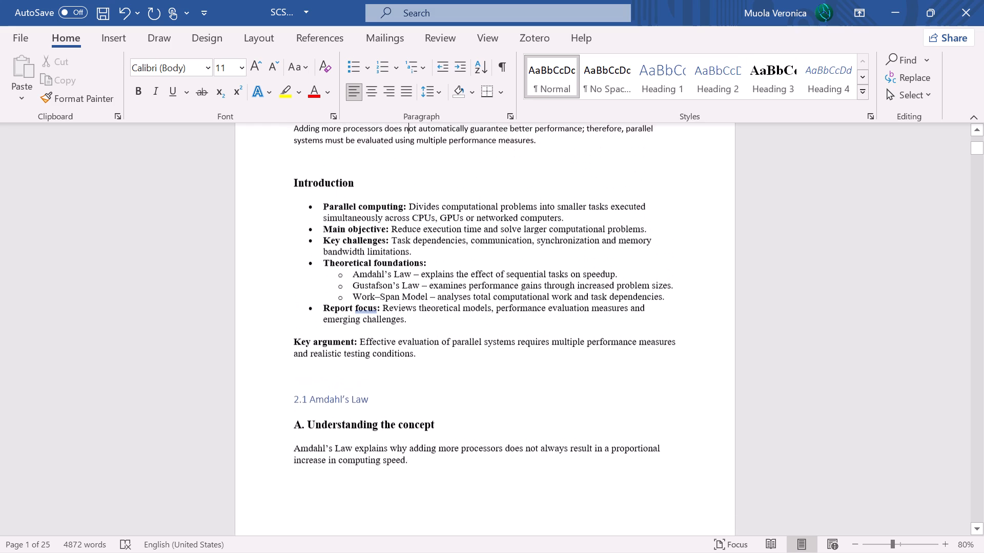
pyautogui.press('Up')
pyautogui.press('Up')
pyautogui.press('Up')
pyautogui.press('Up')
pyautogui.press('Up')
pyautogui.press('Up')
pyautogui.press('Up')
pyautogui.press('Up')
pyautogui.press('Up')
pyautogui.press('Up')
pyautogui.press('Up')
pyautogui.press('Up')
pyautogui.press('Up')
pyautogui.press('Up')
pyautogui.press('Up')
pyautogui.press('Up')
pyautogui.press('Up')
pyautogui.press('Up')
pyautogui.press('Up')
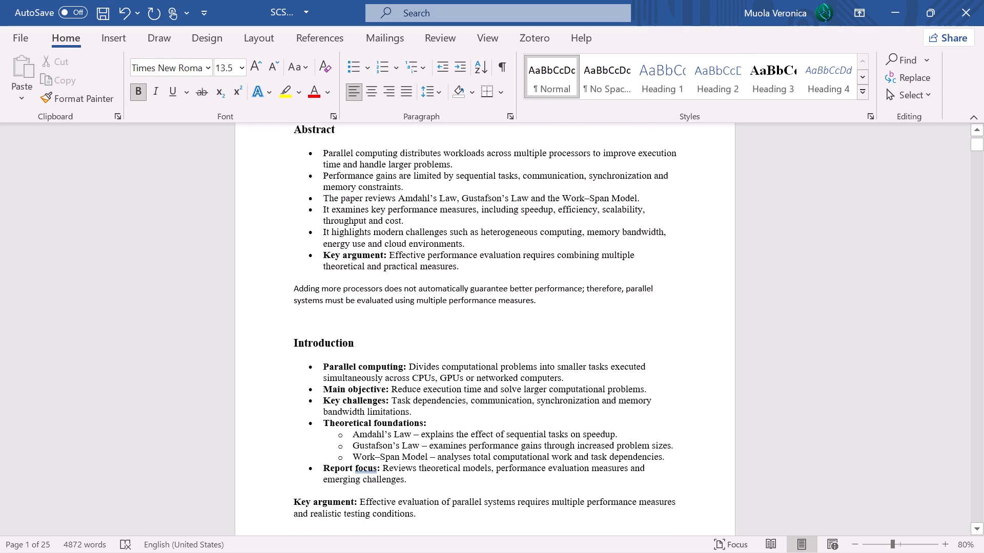
pyautogui.press('Up')
pyautogui.press('Up')
pyautogui.press('Up')
pyautogui.press('Up')
pyautogui.press('Up')
pyautogui.press('Up')
pyautogui.press('Up')
pyautogui.press('Up')
pyautogui.press('Down')
pyautogui.press('Down')
pyautogui.press('Down')
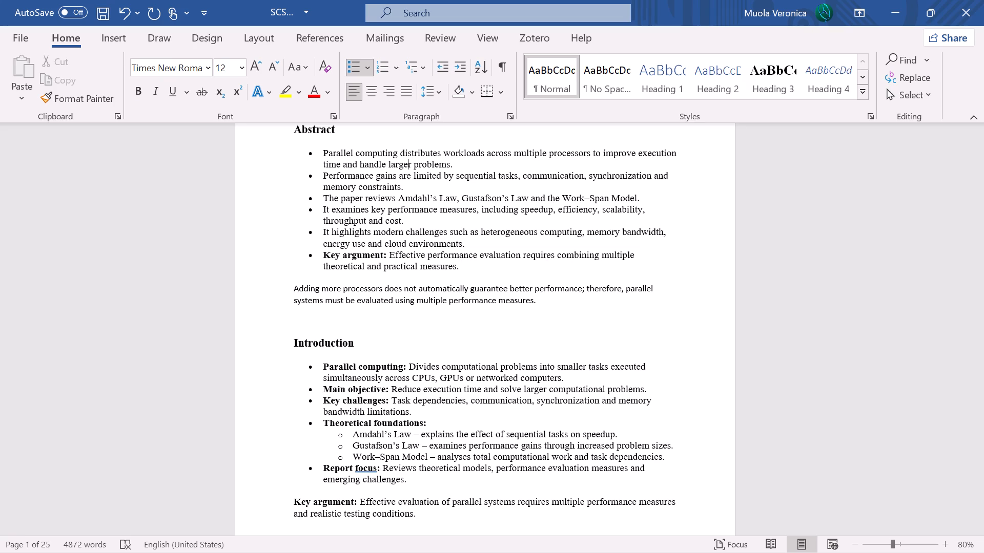
pyautogui.press('Down')
pyautogui.press('Down')
pyautogui.press('Down')
pyautogui.press('Down')
pyautogui.press('Down')
pyautogui.press('Down')
pyautogui.press('Down')
pyautogui.press('Down')
pyautogui.press('Down')
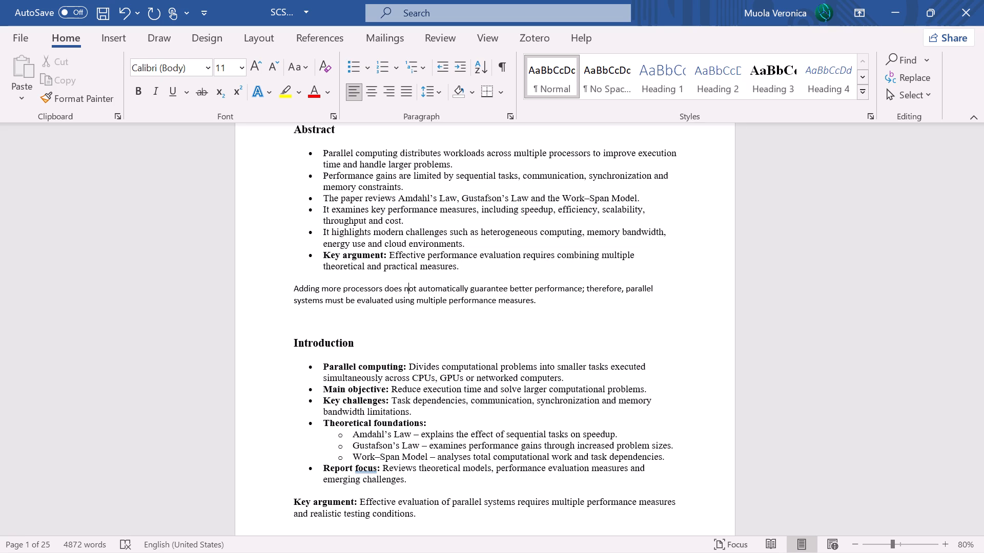
pyautogui.press('Down')
pyautogui.press('Down')
# Reread the Introduction, starting from its heading and the parallel computing definition.
pyautogui.press('Down')
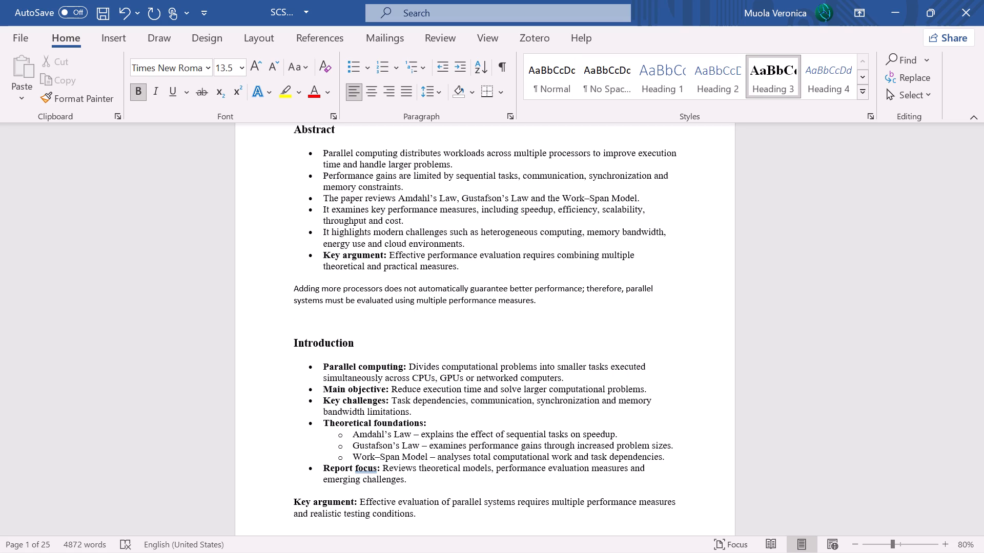
pyautogui.press('Down')
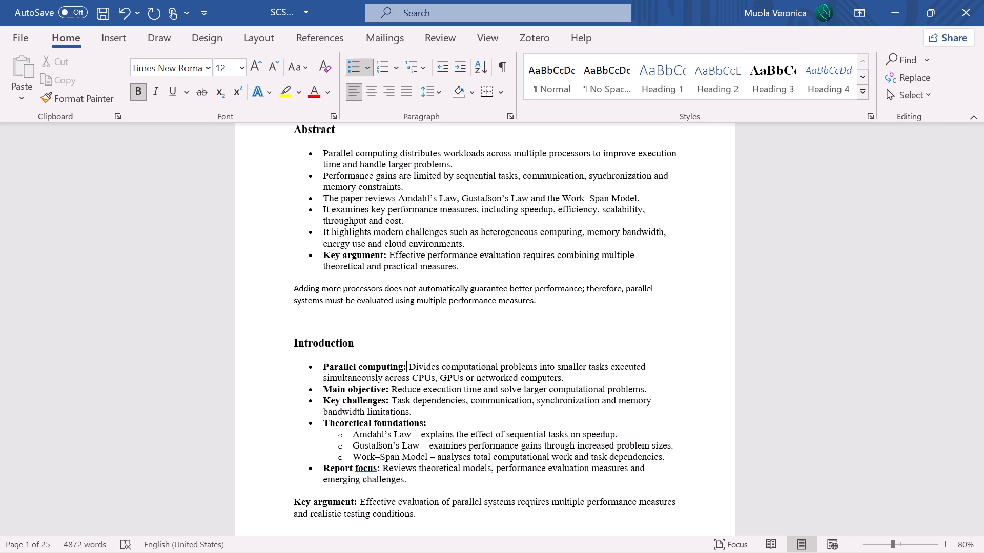
pyautogui.press('Down')
pyautogui.press('Down')
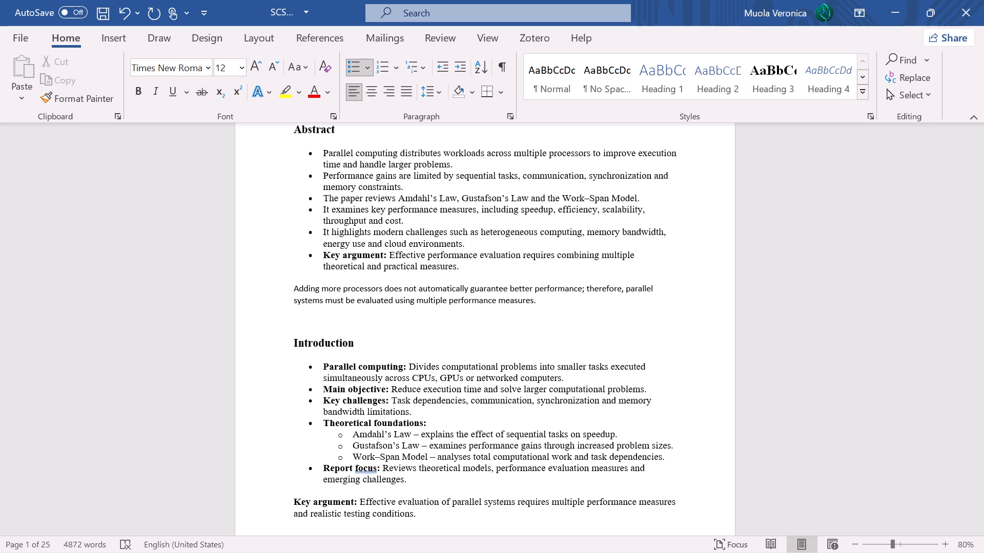
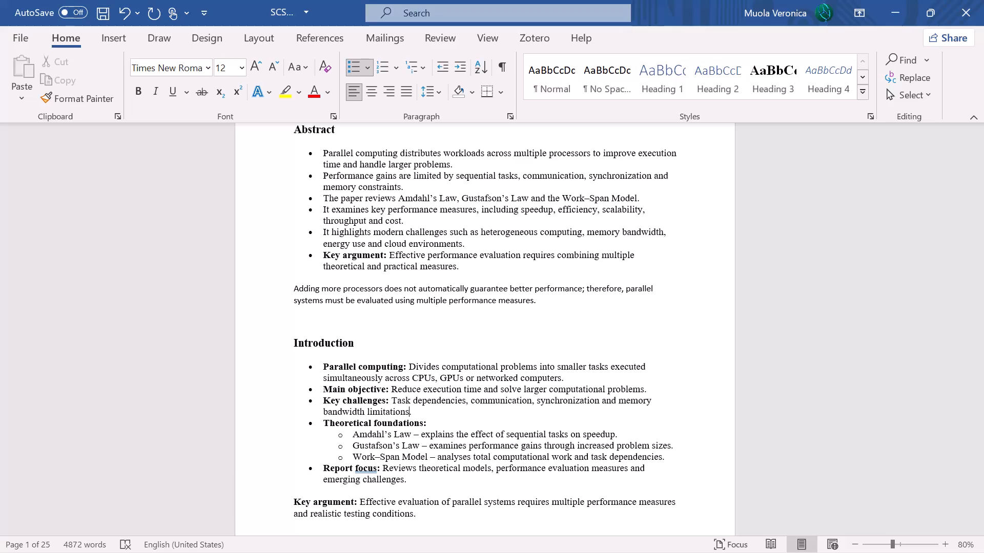
# Read the Introduction from Theoretical foundations through the closing key argument, continuing into the opening of section 2.1 Amdahl's Law.
pyautogui.press('Down')
pyautogui.press('Down')
pyautogui.press('Down')
pyautogui.press('Down')
pyautogui.press('Down')
pyautogui.press('Down')
pyautogui.press('Down')
pyautogui.press('Down')
pyautogui.press('Down')
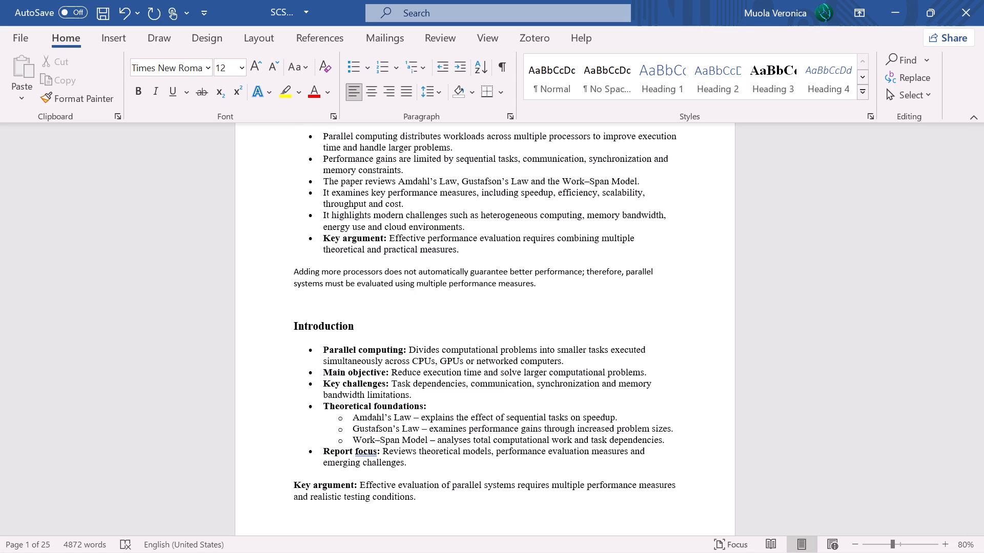
pyautogui.press('Down')
pyautogui.press('Down')
pyautogui.press('Down')
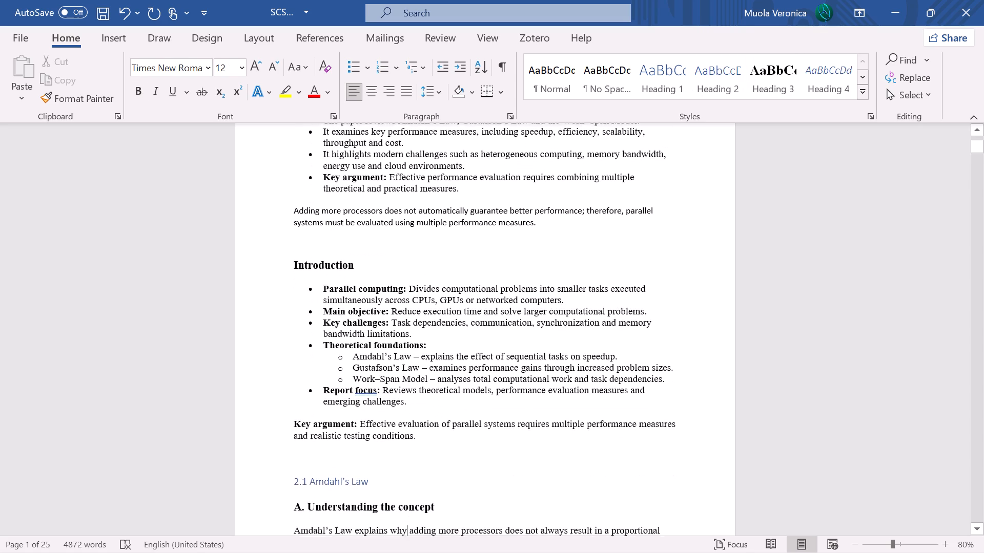
pyautogui.press('Down')
pyautogui.press('Down')
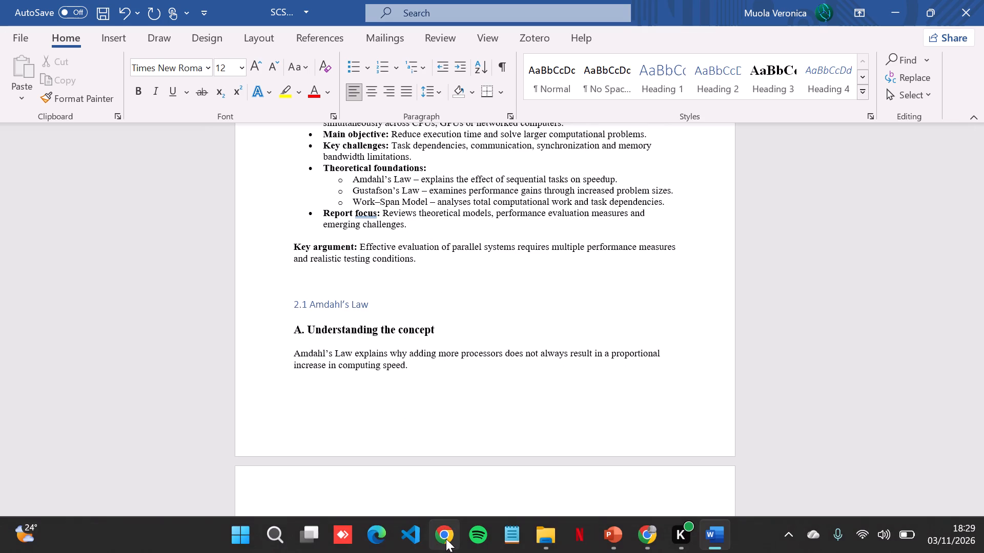
# Look up "dumbo meaning" on Google in Chrome under the Vee profile, read the AI overview, and close the browser.
pyautogui.doubleClick(446, 539)
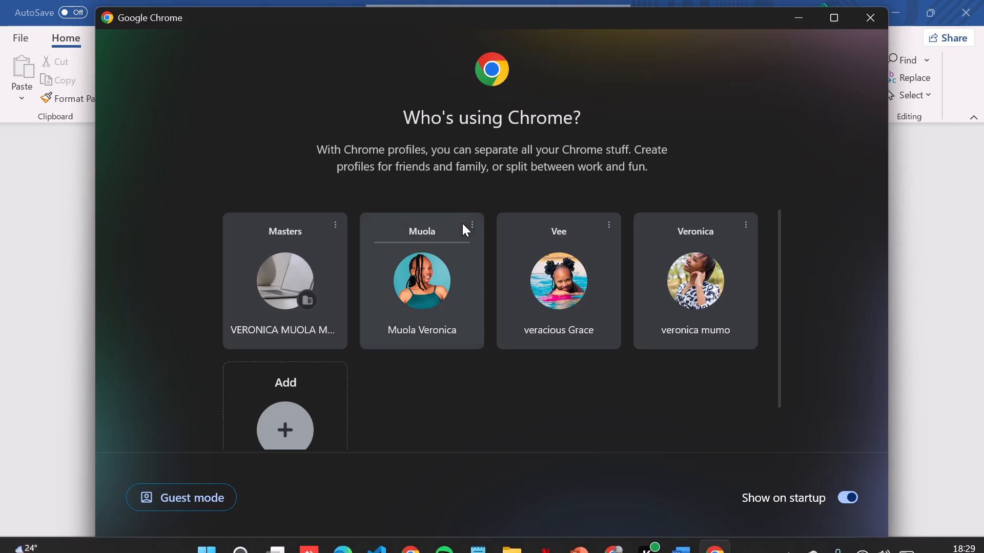
pyautogui.click(538, 284)
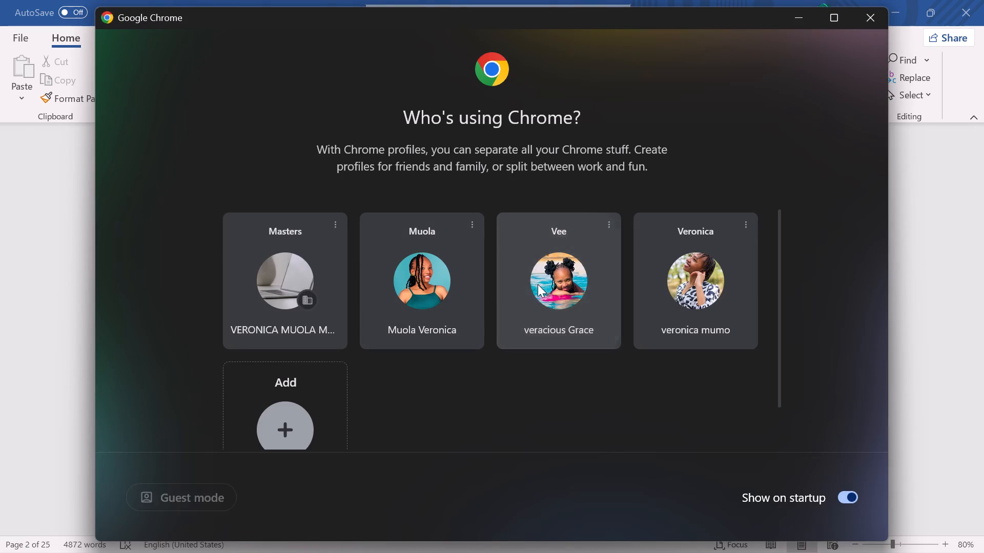
pyautogui.click(275, 92)
pyautogui.write('dumn')
pyautogui.press('BackSpace')
pyautogui.write('bo')
pyautogui.click(230, 252)
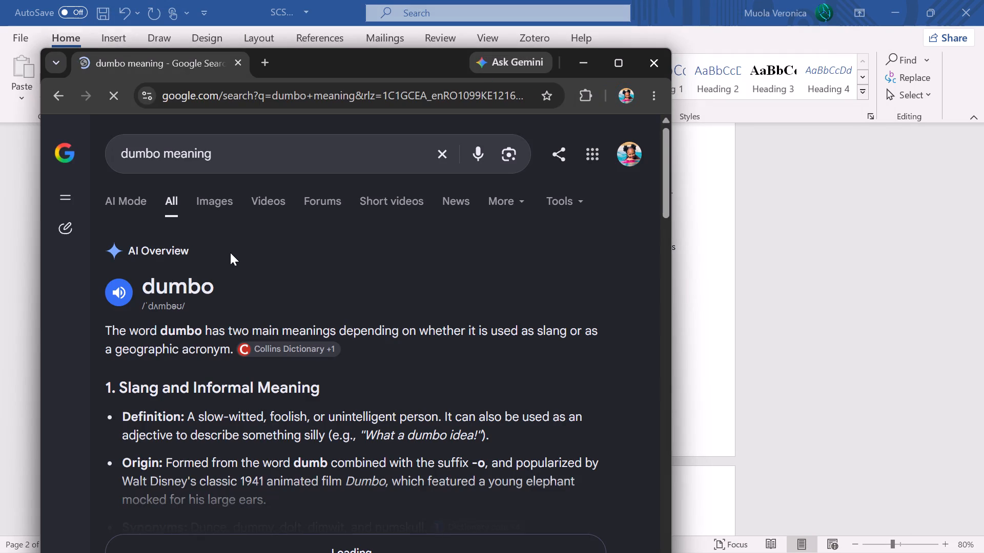
pyautogui.scroll(-1, 321, 346)
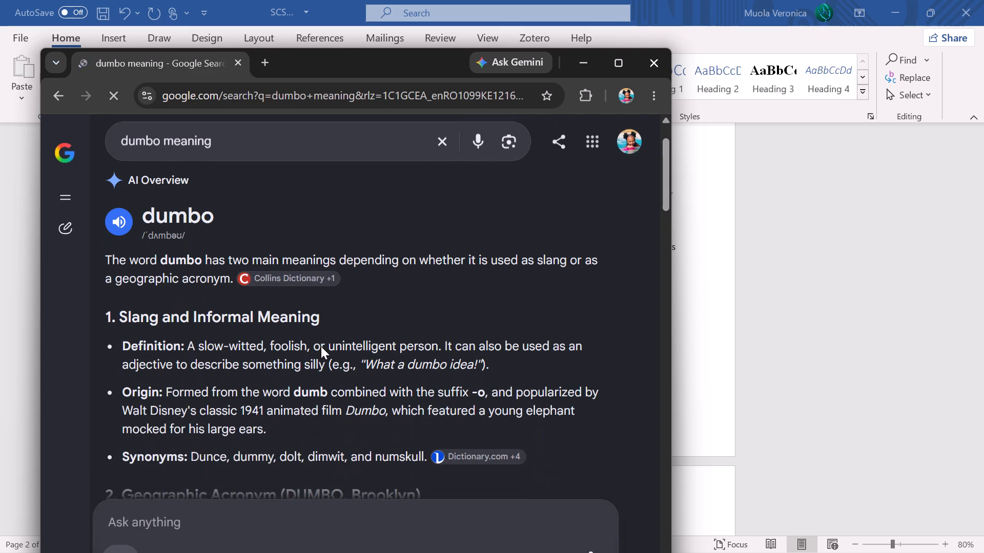
pyautogui.scroll(-1, 321, 346)
pyautogui.scroll(2, 321, 346)
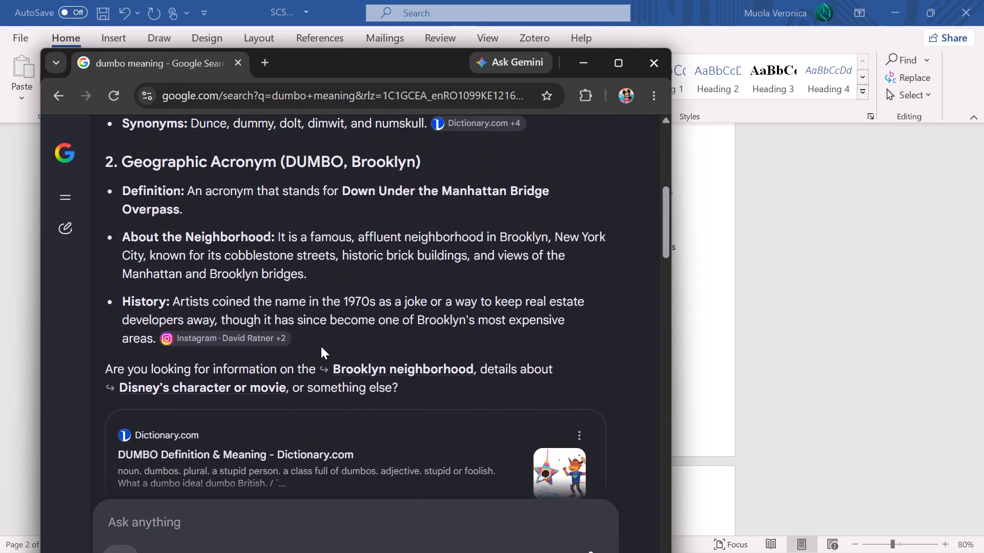
pyautogui.scroll(3, 321, 346)
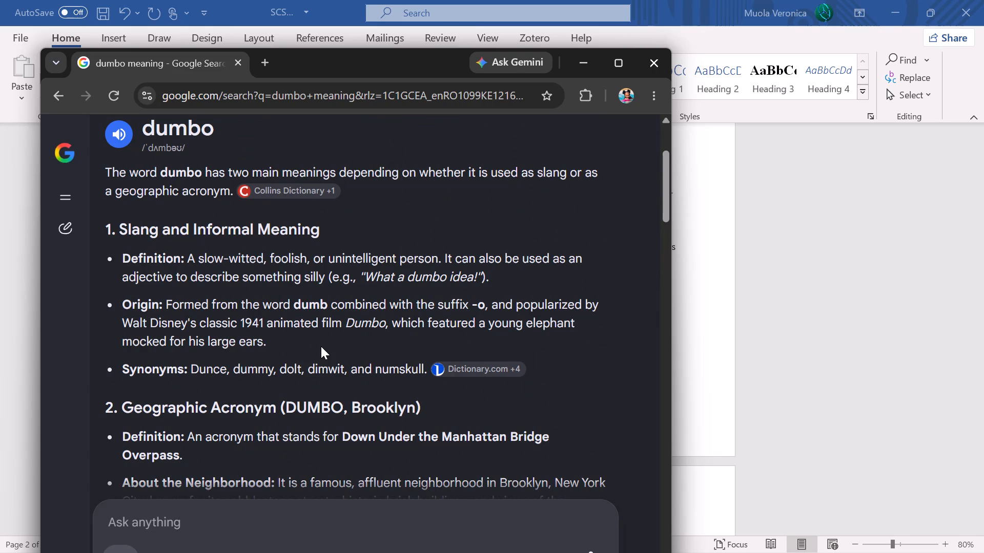
pyautogui.click(657, 55)
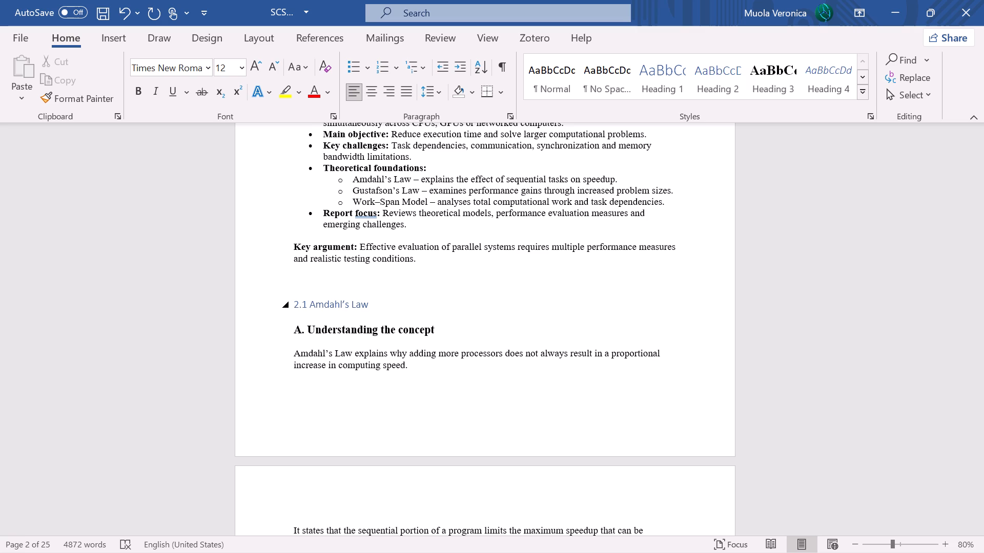
# Read section 2.1 from "A. Understanding the concept" to the formula under "B. Understanding the formula".
pyautogui.press('Down')
pyautogui.press('Down')
pyautogui.press('Down')
pyautogui.press('Down')
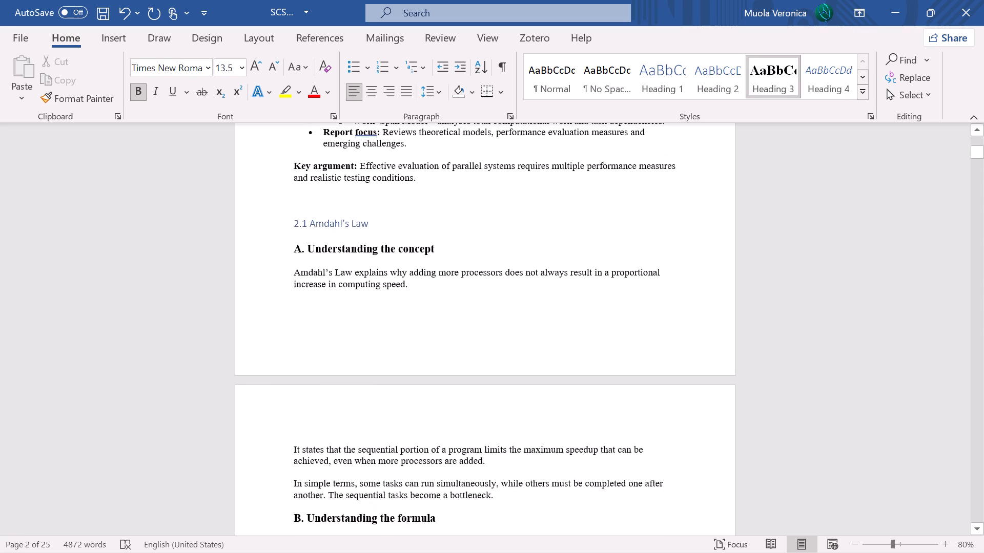
pyautogui.press('Down')
pyautogui.press('Down')
pyautogui.press('Down')
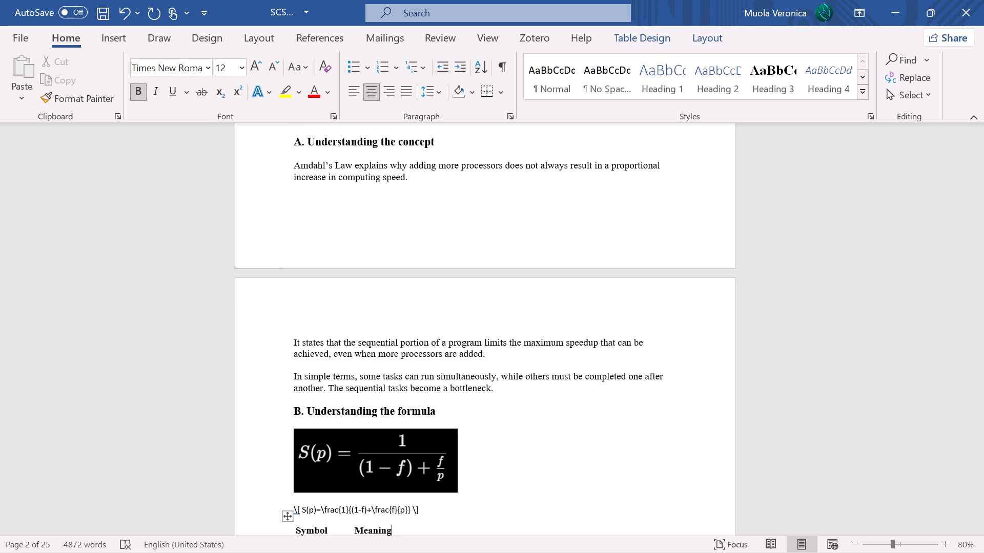
# Reread the statement that the sequential portion of a program limits the maximum speedup, following its wording closely.
pyautogui.click(579, 338)
pyautogui.press('Down')
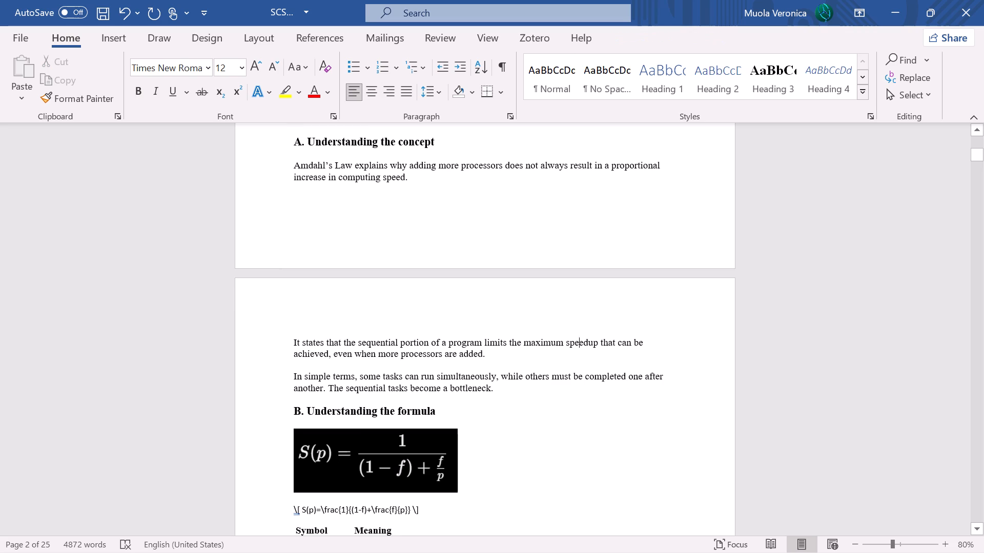
pyautogui.press('Up')
pyautogui.press('Left')
pyautogui.press('Up')
pyautogui.press('Up')
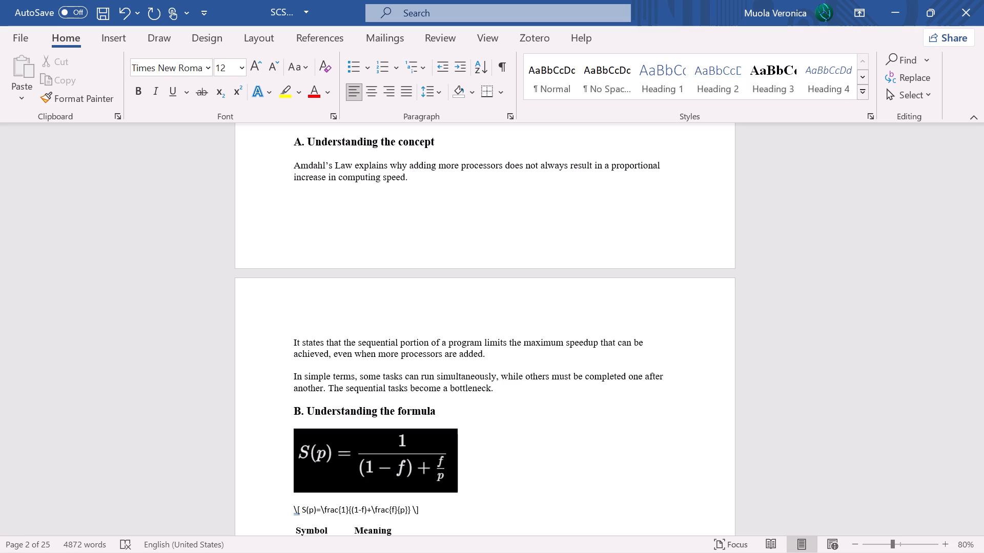
pyautogui.press('Down')
pyautogui.press('Down')
pyautogui.press('Left')
pyautogui.press('Left')
pyautogui.press('Left')
pyautogui.press('Left')
pyautogui.press('Left')
pyautogui.press('Left')
pyautogui.press('Left')
pyautogui.press('Left')
pyautogui.press('Left')
pyautogui.press('Left')
pyautogui.press('Left')
pyautogui.press('Left')
pyautogui.press('Left')
pyautogui.press('Left')
pyautogui.press('Left')
pyautogui.press('Left')
pyautogui.press('Left')
pyautogui.press('Left')
pyautogui.press('Left')
pyautogui.press('Left')
pyautogui.press('Left')
pyautogui.press('Left')
pyautogui.press('Left')
pyautogui.press('Left')
pyautogui.press('Left')
pyautogui.press('Left')
pyautogui.press('Left')
pyautogui.press('Left')
pyautogui.press('Left')
pyautogui.press('Left')
pyautogui.press('Left')
pyautogui.press('Left')
pyautogui.press('Left')
pyautogui.press('Left')
pyautogui.press('Left')
pyautogui.press('Left')
pyautogui.press('Left')
pyautogui.press('Left')
pyautogui.press('Left')
pyautogui.press('Left')
pyautogui.press('Left')
pyautogui.press('Left')
pyautogui.press('Left')
pyautogui.press('Left')
pyautogui.press('Left')
pyautogui.press('Left')
pyautogui.press('Left')
pyautogui.press('Left')
pyautogui.press('Left')
pyautogui.press('Down')
pyautogui.press('Down')
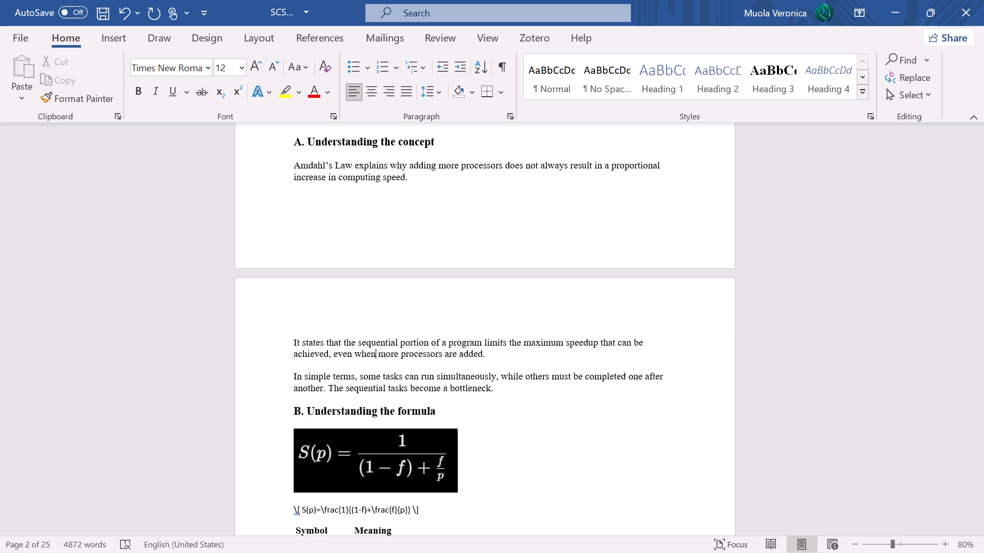
# Read on through the Amdahl's Law formula, its symbol meanings and the example program with 8 processors.
pyautogui.press('Down')
pyautogui.press('Down')
pyautogui.press('Down')
pyautogui.press('Down')
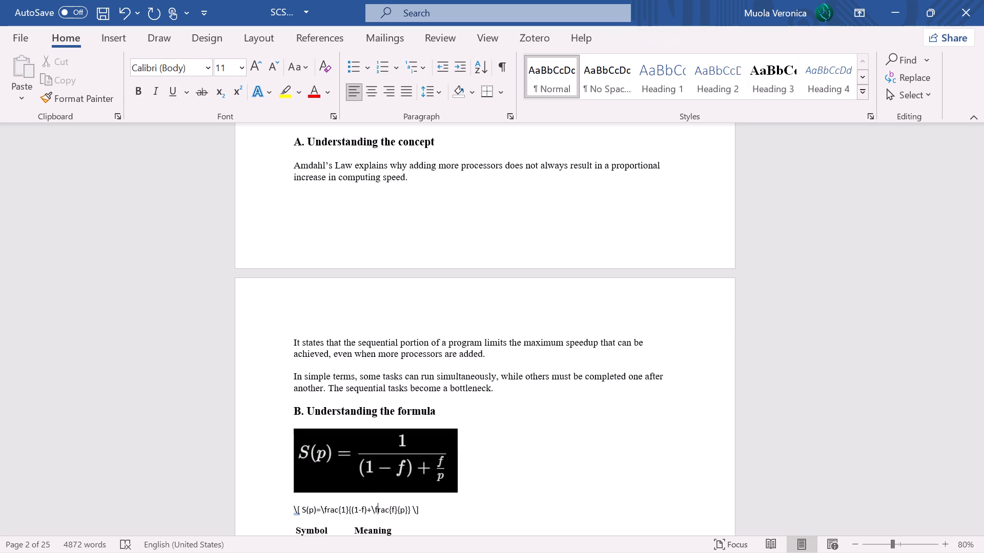
pyautogui.press('Down')
pyautogui.press('Down')
pyautogui.press('Down')
pyautogui.press('Down')
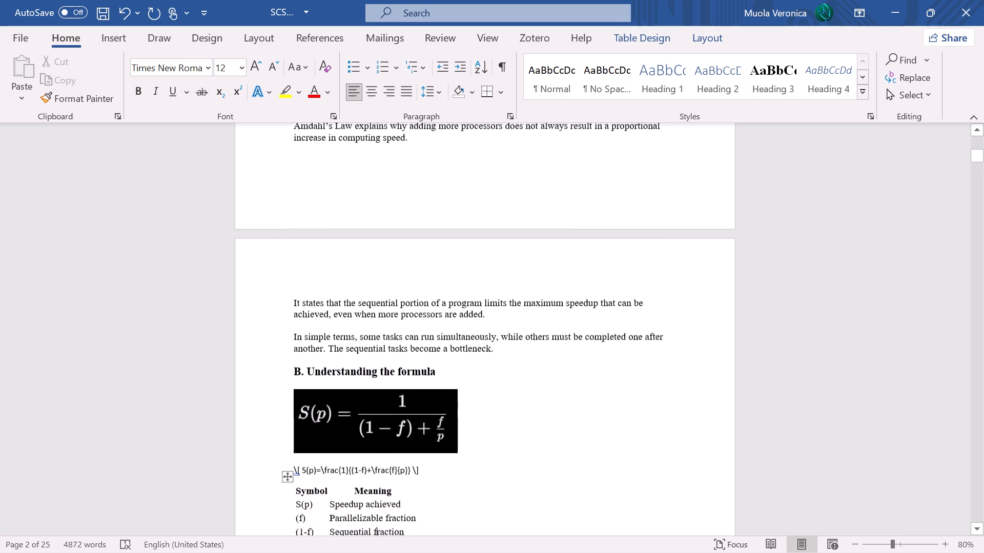
pyautogui.press('Down')
pyautogui.press('Down')
pyautogui.press('Down')
pyautogui.press('Down')
pyautogui.press('Down')
pyautogui.press('Down')
pyautogui.press('Right')
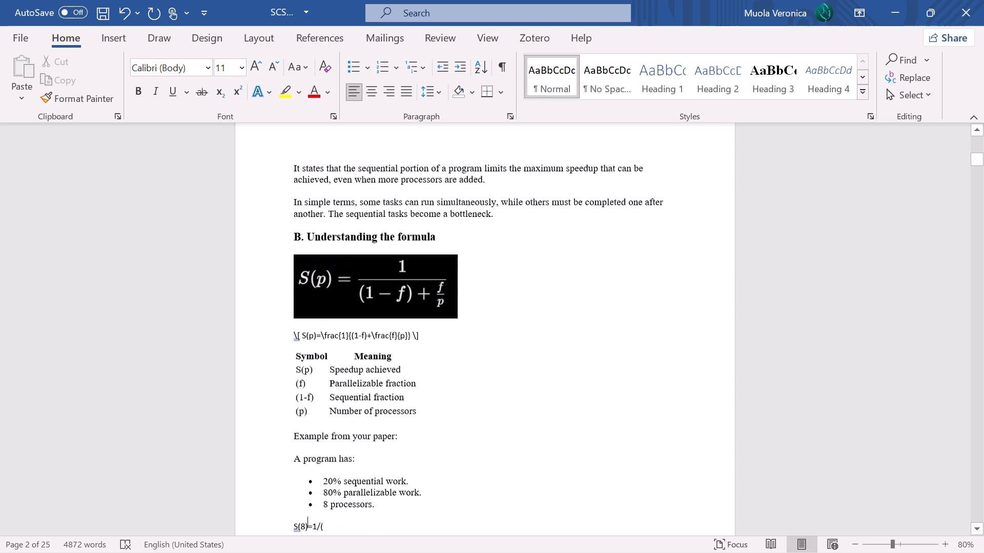
# Go back to the table of formula symbols and reexamine the (1-f) and (p) entries.
pyautogui.press('Up')
pyautogui.press('Up')
pyautogui.press('Up')
pyautogui.press('Up')
pyautogui.press('Up')
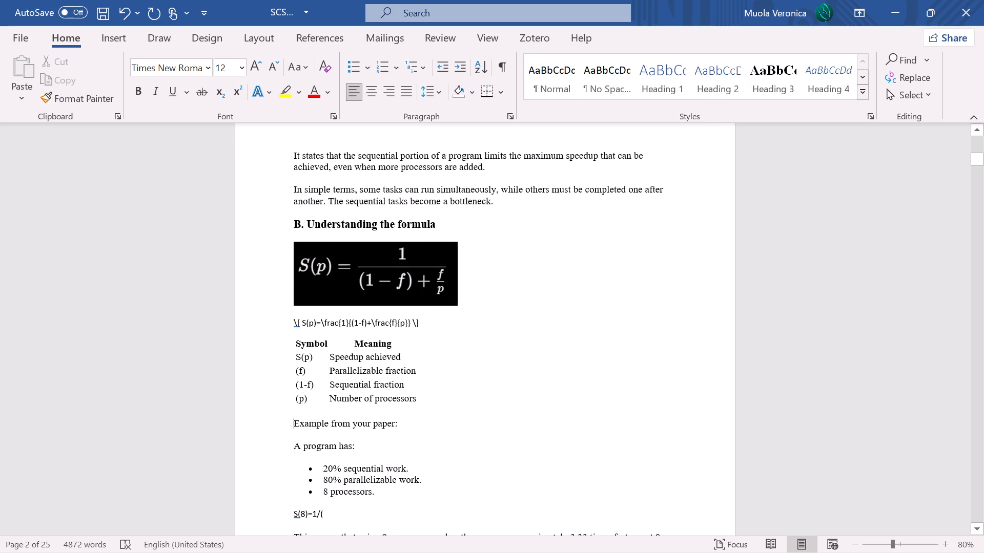
pyautogui.press('Up')
pyautogui.press('Up')
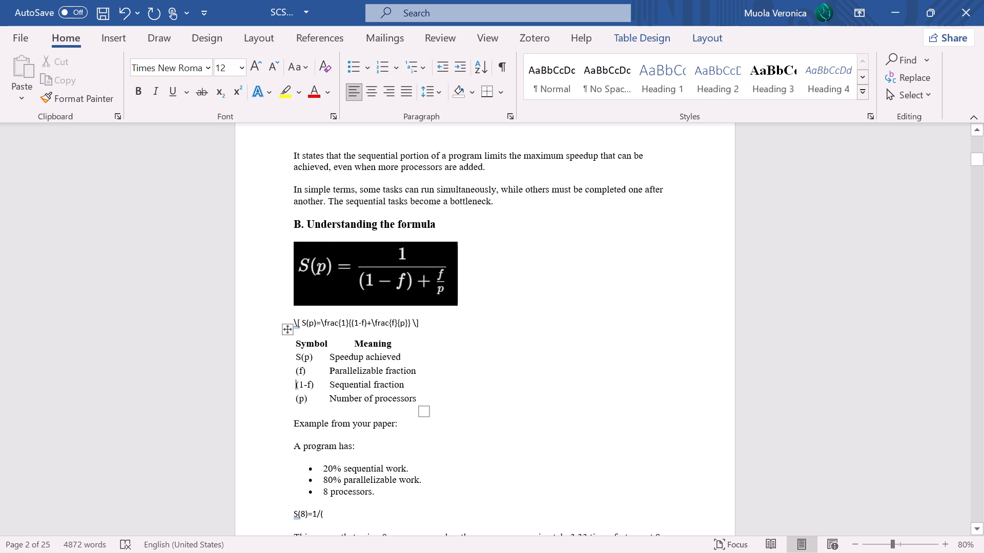
pyautogui.press('Down')
pyautogui.press('Right')
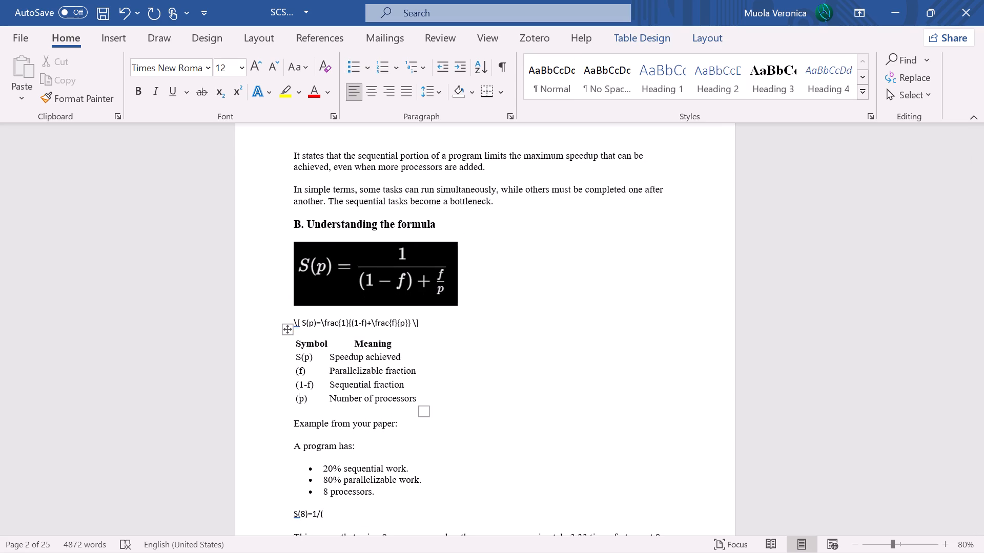
pyautogui.press('Up')
# Switch to the PowerPoint presentation, look over the Amdahl's Law slide and move on to the Gustafson's law slide.
pyautogui.click(616, 536)
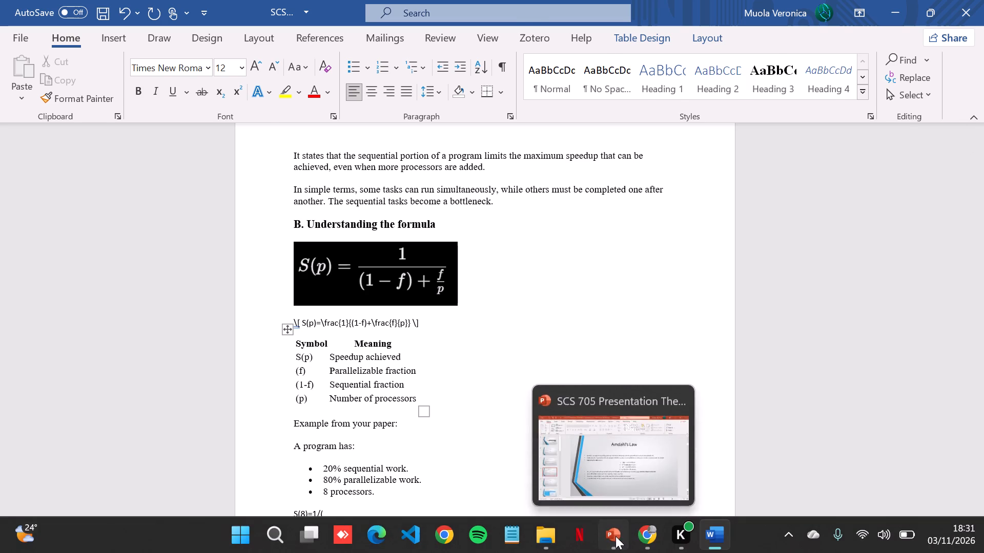
pyautogui.click(526, 323)
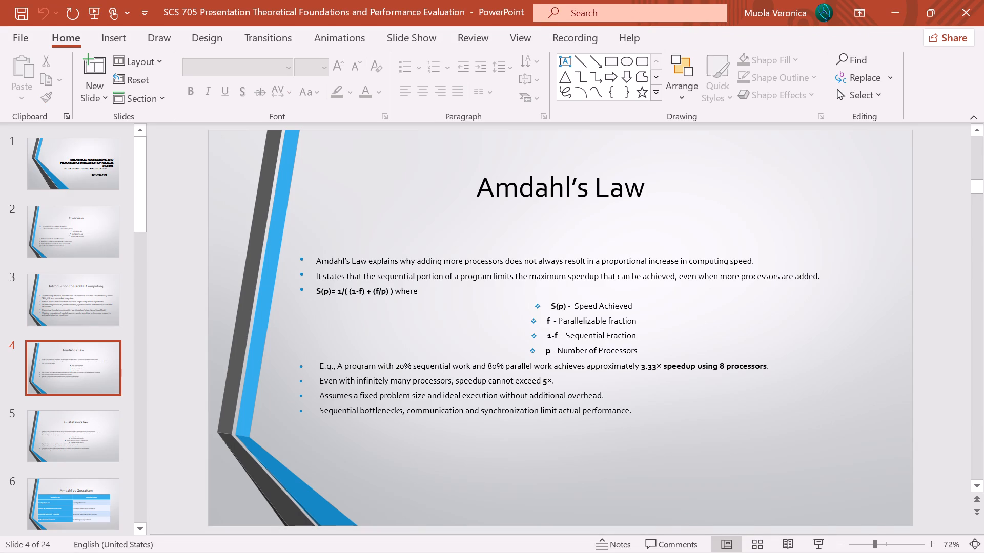
pyautogui.press('Down')
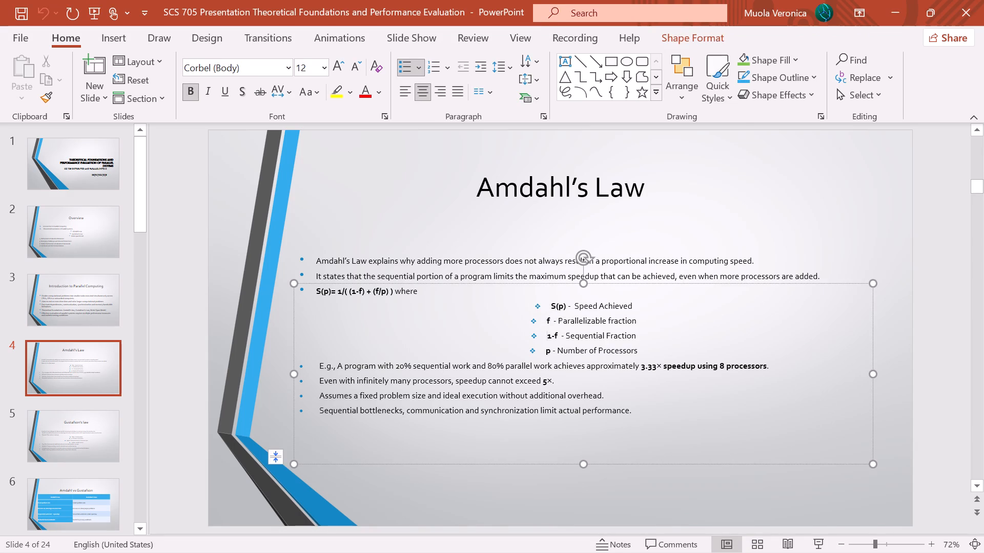
pyautogui.click(112, 432)
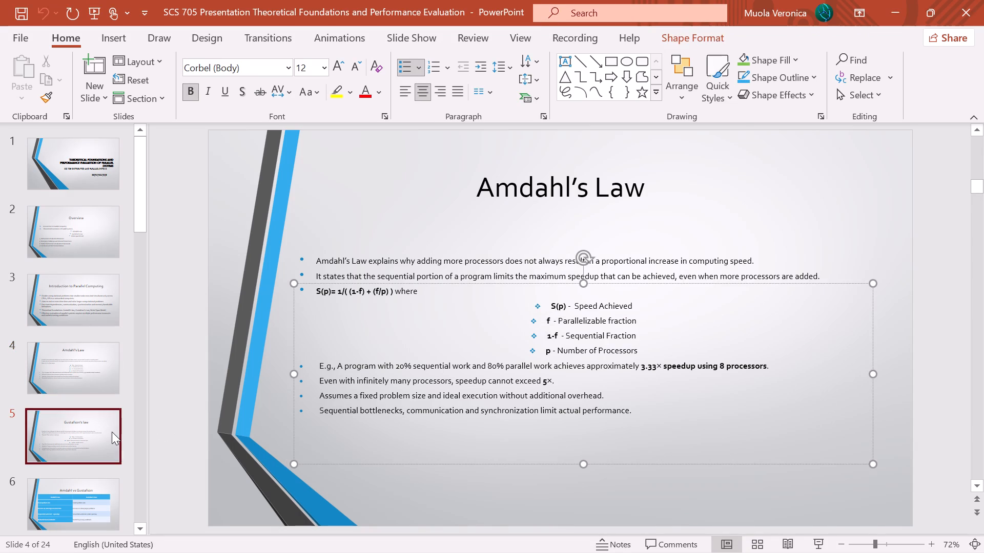
pyautogui.press('Down')
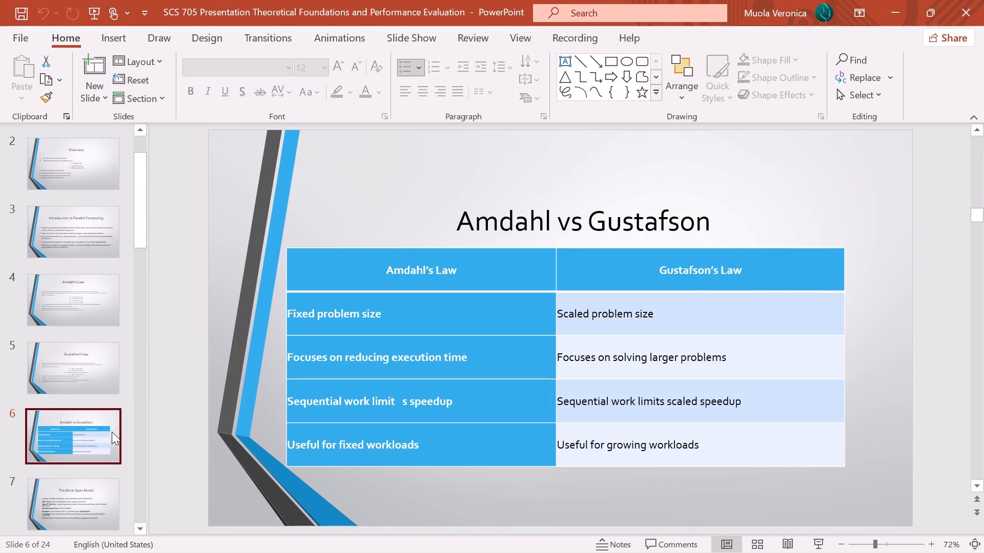
pyautogui.press('Up')
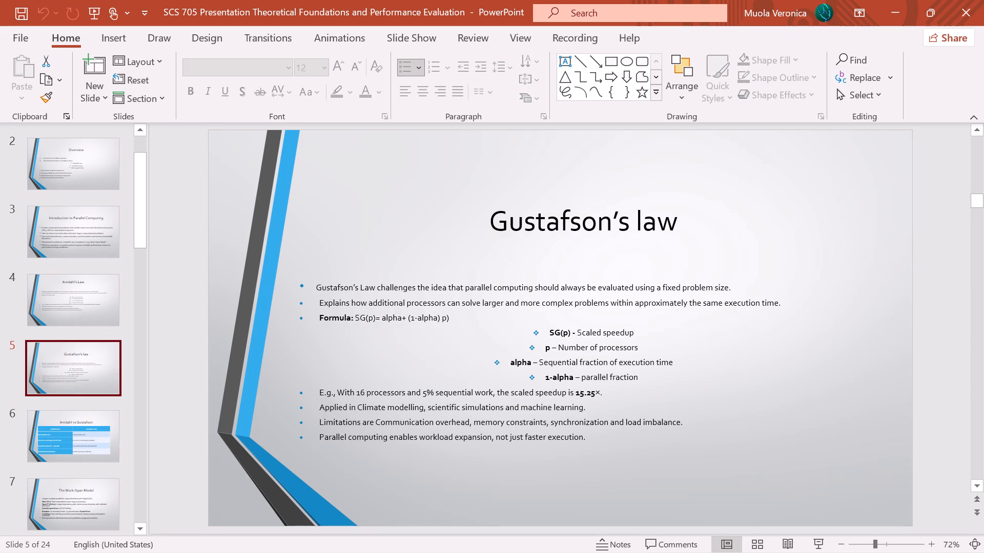
# Insert the α character from the Symbol font after the first "alpha" in the Gustafson's law formula.
pyautogui.click(401, 314)
pyautogui.click(401, 314)
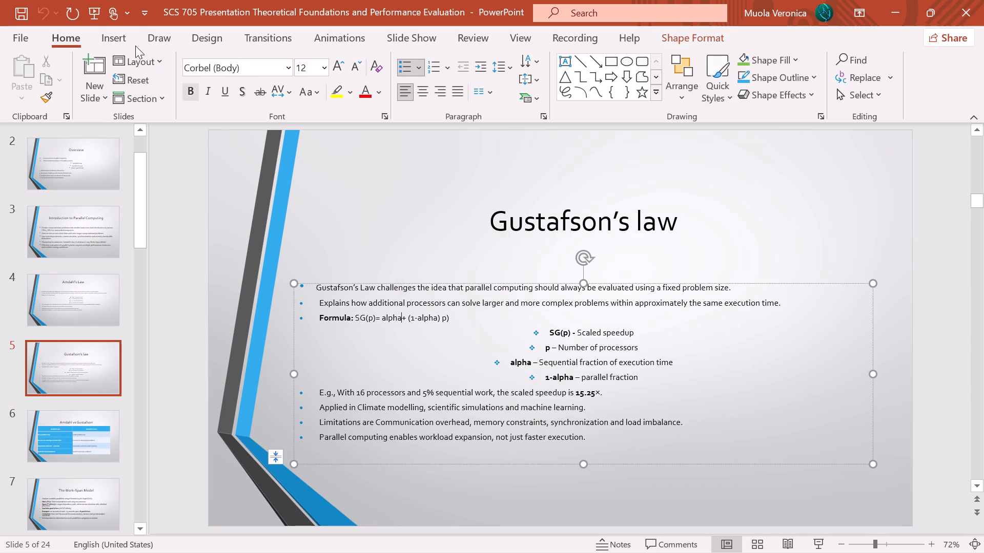
pyautogui.click(116, 42)
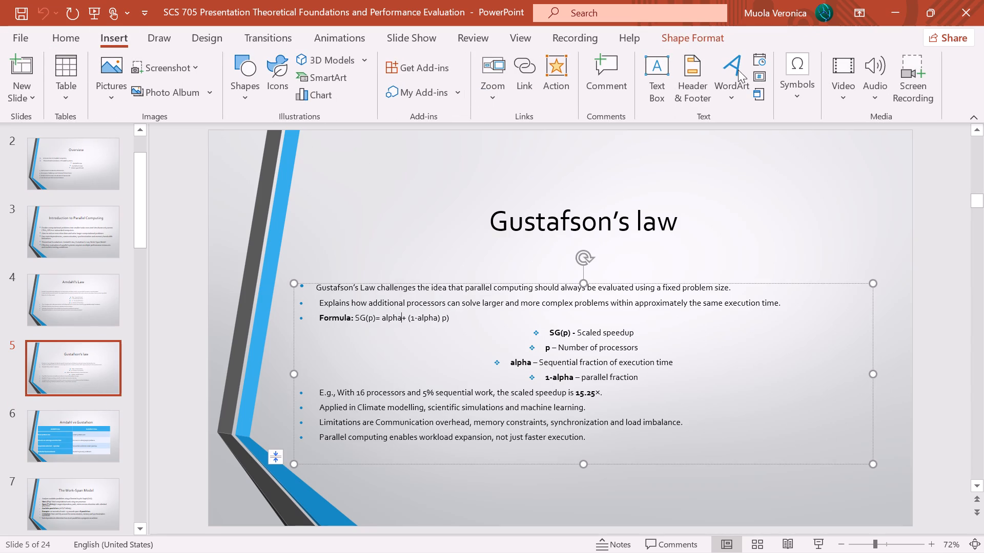
pyautogui.click(798, 89)
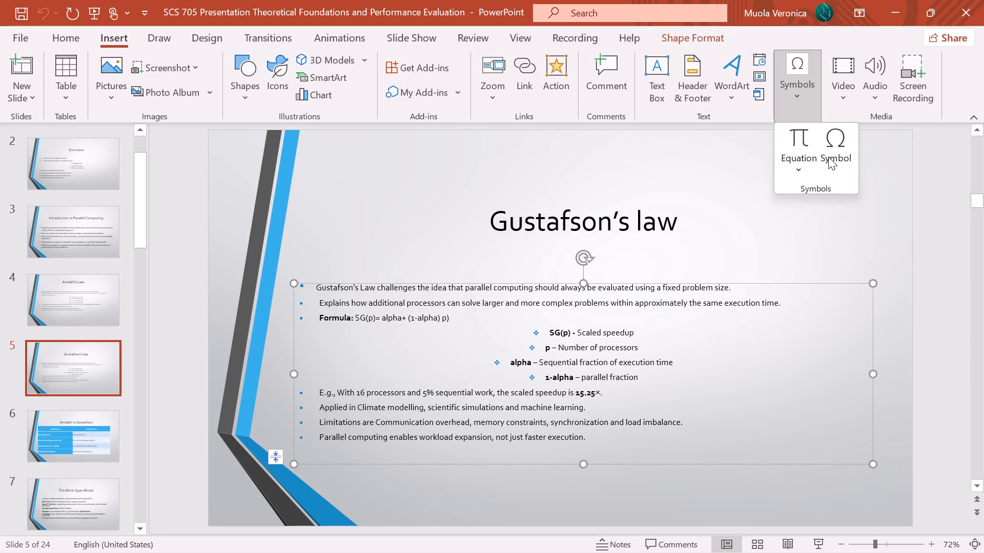
pyautogui.click(828, 157)
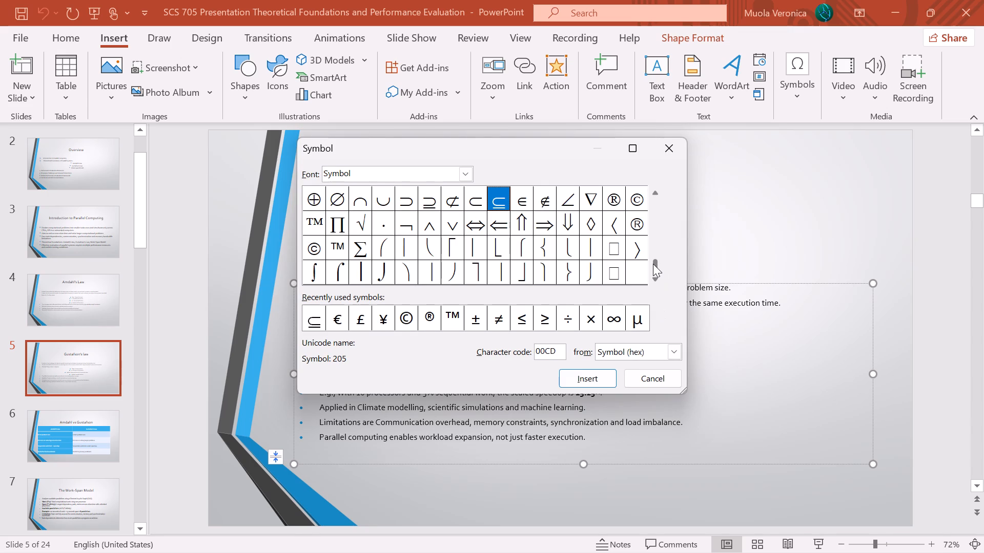
pyautogui.moveTo(653, 264); pyautogui.dragTo(650, 203)
pyautogui.click(650, 203)
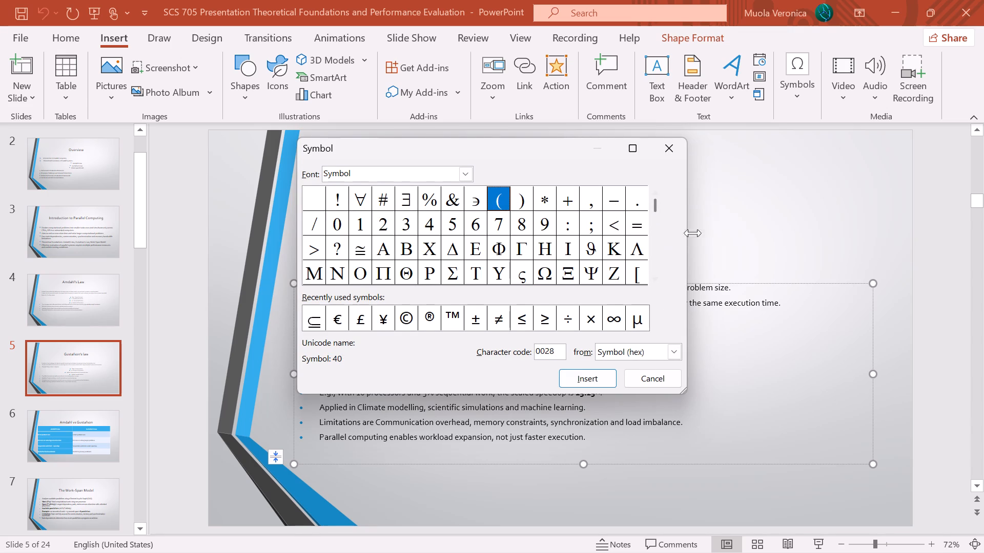
pyautogui.click(653, 198)
pyautogui.moveTo(655, 209); pyautogui.dragTo(655, 227)
pyautogui.moveTo(655, 227); pyautogui.dragTo(655, 236)
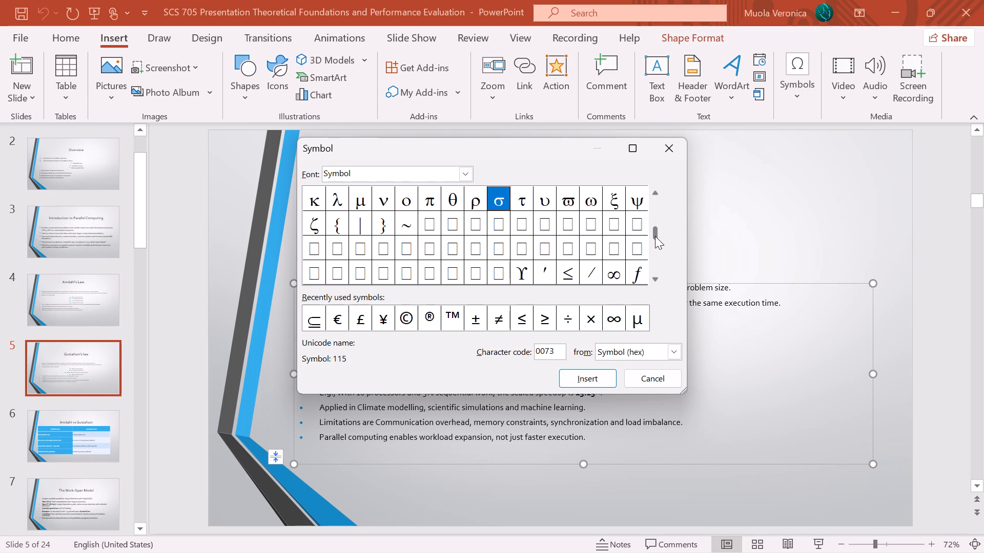
pyautogui.scroll(2, 467, 223)
pyautogui.scroll(-1, 467, 223)
pyautogui.scroll(2, 467, 223)
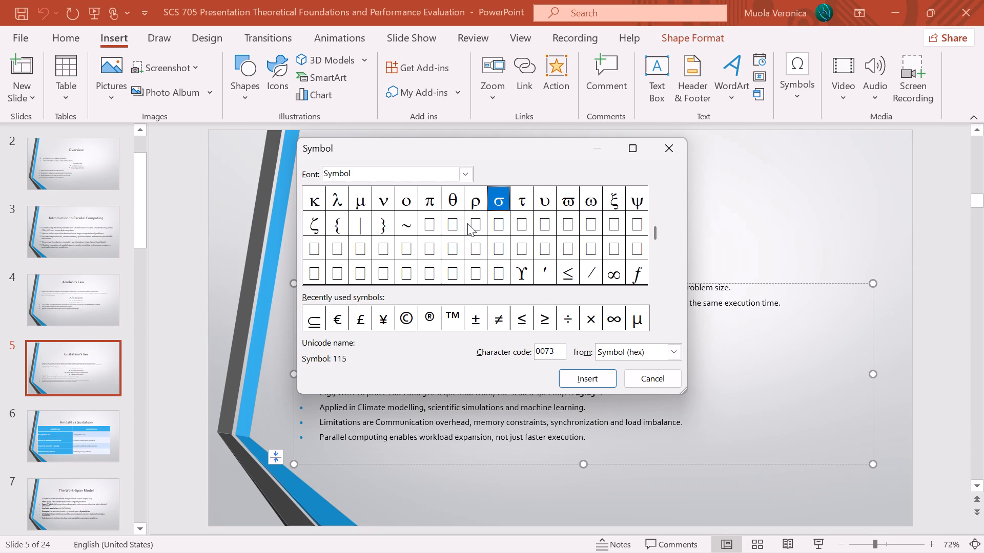
pyautogui.moveTo(655, 230); pyautogui.dragTo(651, 194)
pyautogui.moveTo(598, 237); pyautogui.dragTo(606, 265)
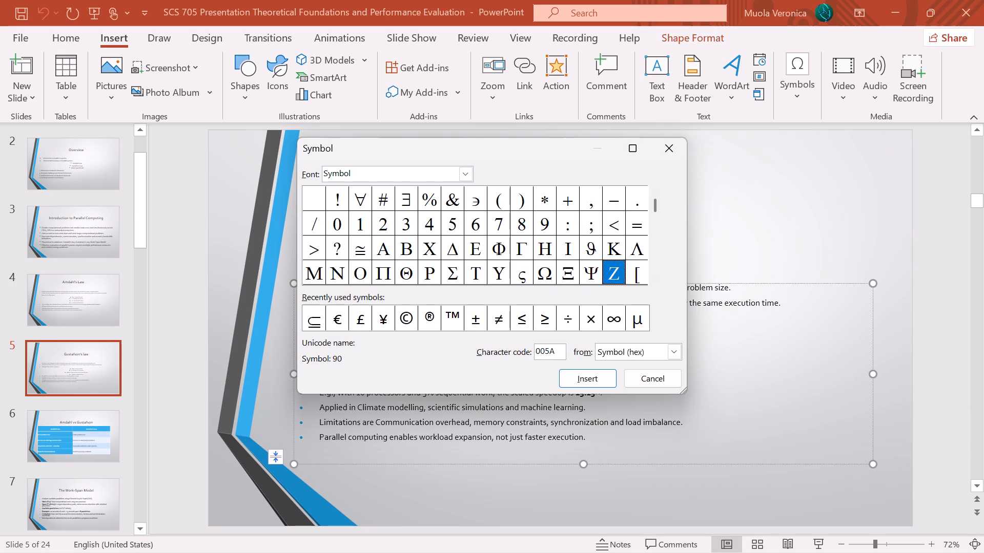
pyautogui.moveTo(657, 206); pyautogui.dragTo(660, 175)
pyautogui.moveTo(656, 205); pyautogui.dragTo(656, 226)
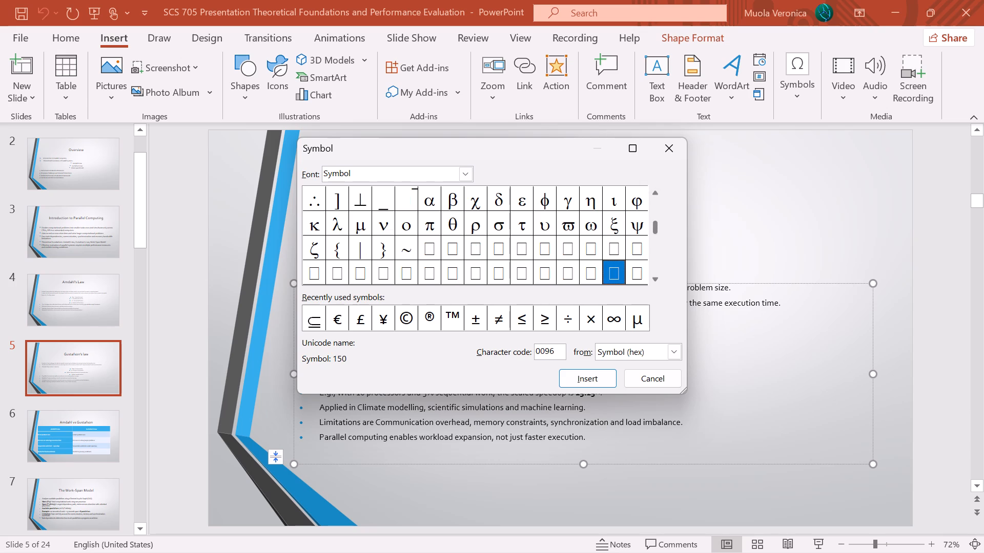
pyautogui.click(429, 206)
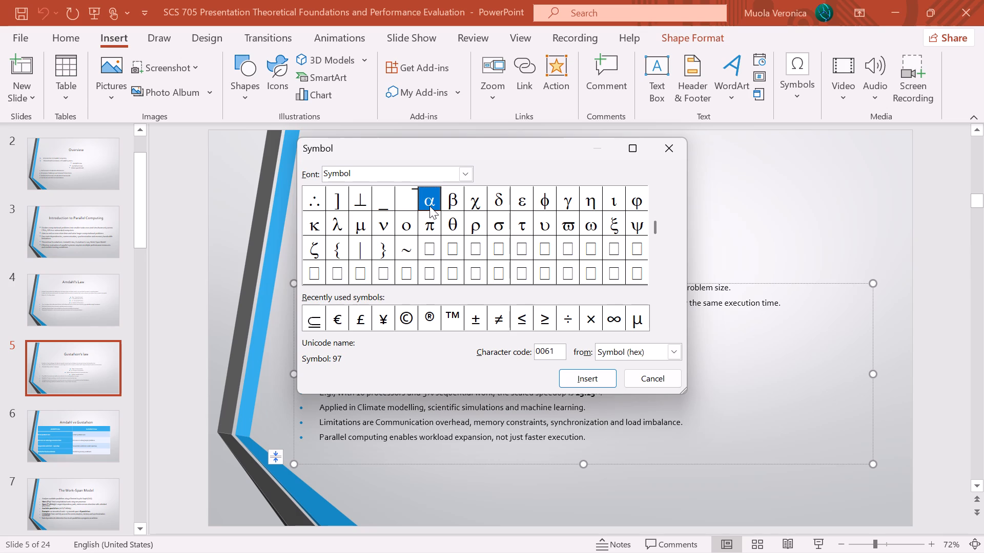
pyautogui.click(586, 386)
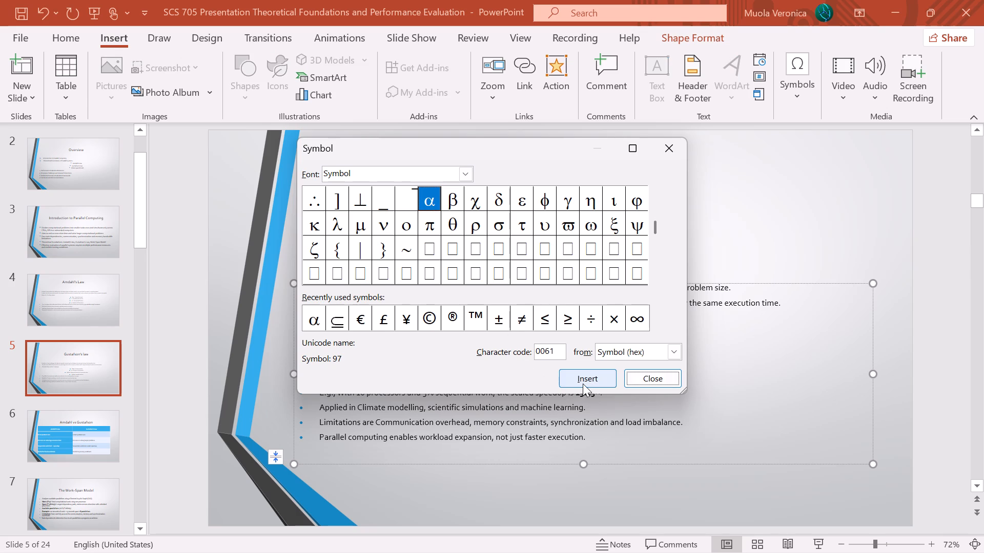
pyautogui.click(311, 325)
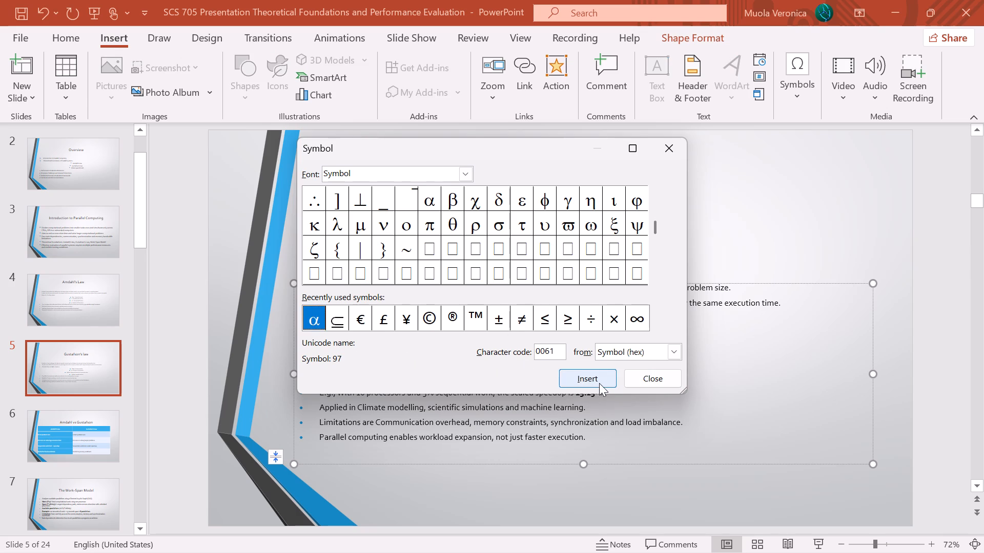
pyautogui.click(599, 383)
pyautogui.click(678, 150)
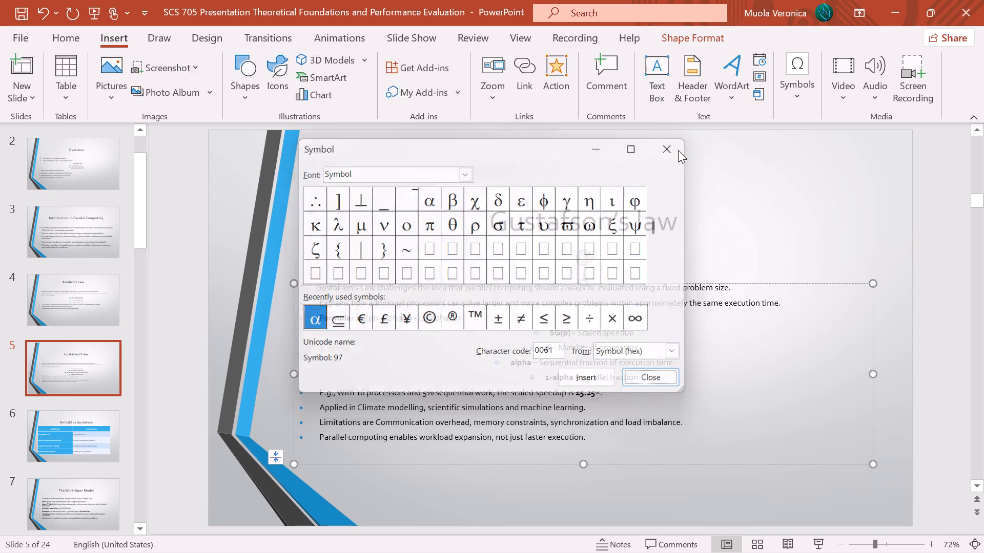
# Delete the word "alpha" and the duplicate α so the formula's first term is a single α.
pyautogui.click(407, 319)
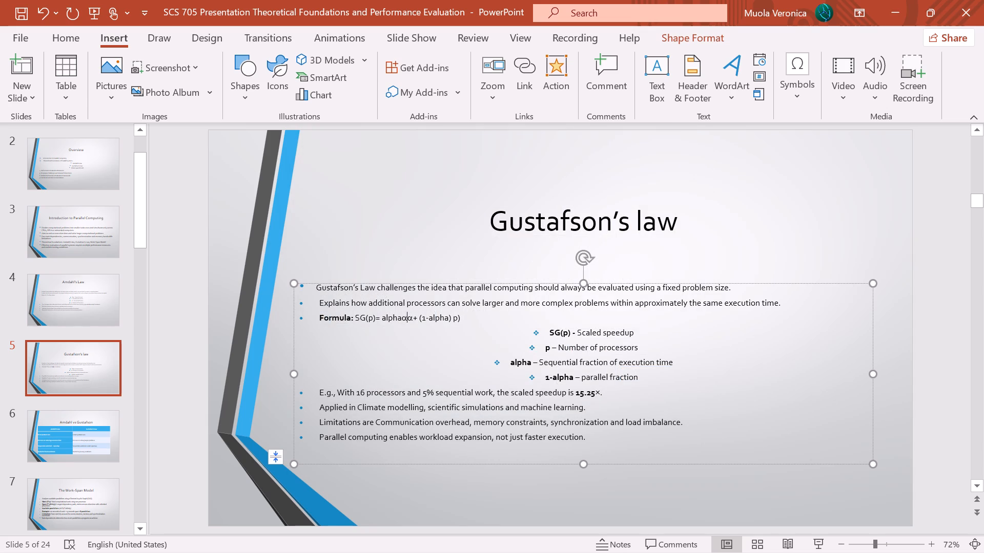
pyautogui.press('BackSpace')
pyautogui.press('BackSpace')
pyautogui.press('BackSpace')
pyautogui.press('BackSpace')
pyautogui.press('BackSpace')
pyautogui.press('BackSpace')
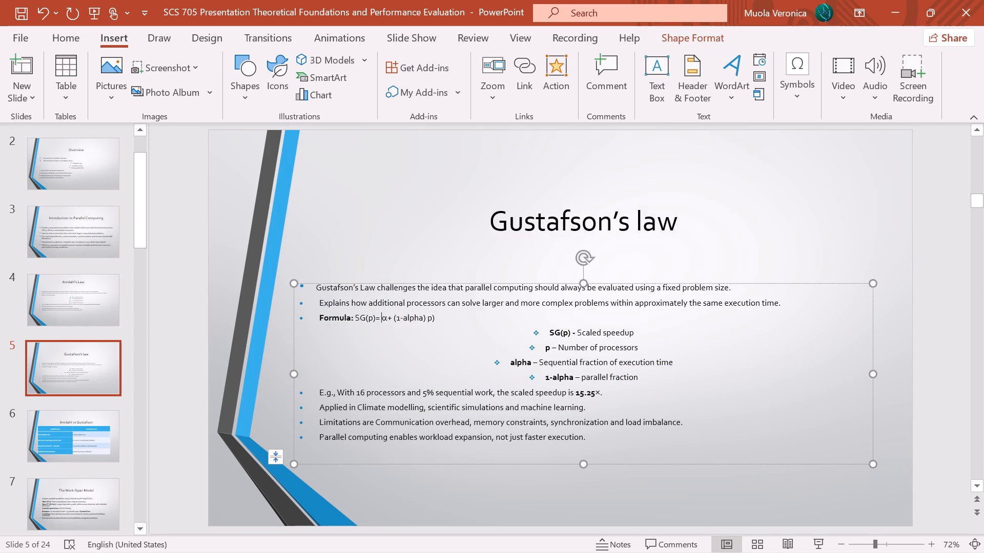
# Copy the α from the formula and replace "alpha" inside the formula's parentheses with it.
pyautogui.click(385, 318)
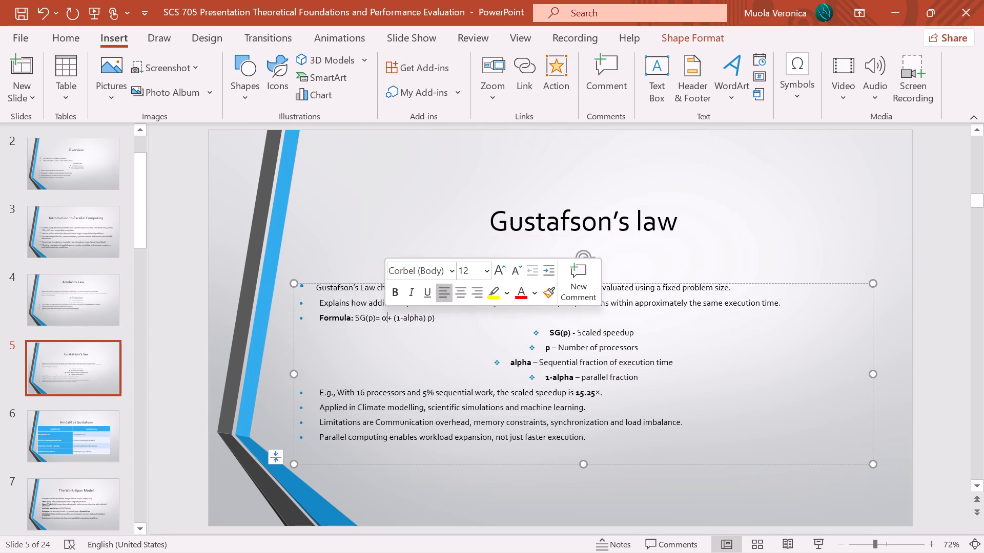
pyautogui.click(385, 318)
pyautogui.hotkey('ctrl', 'c')
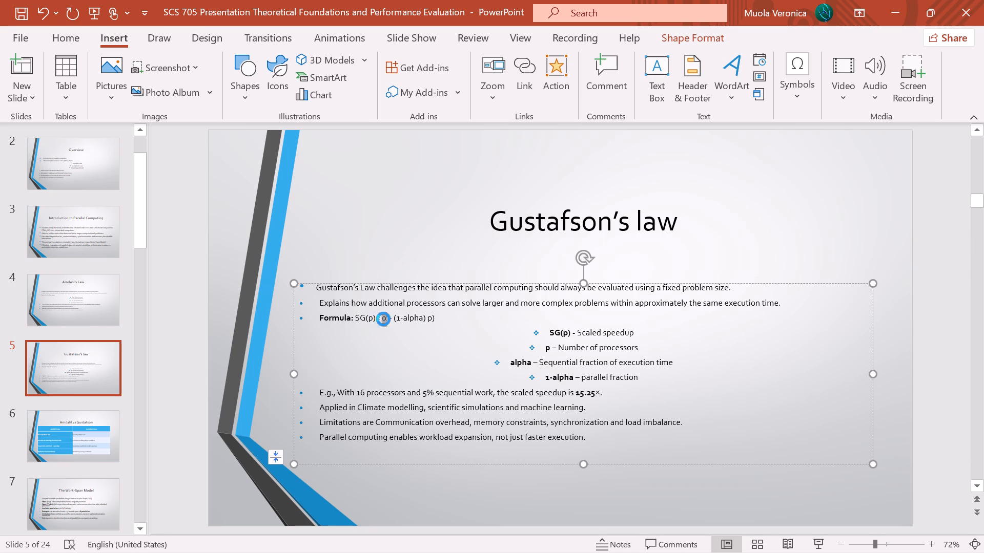
pyautogui.click(423, 315)
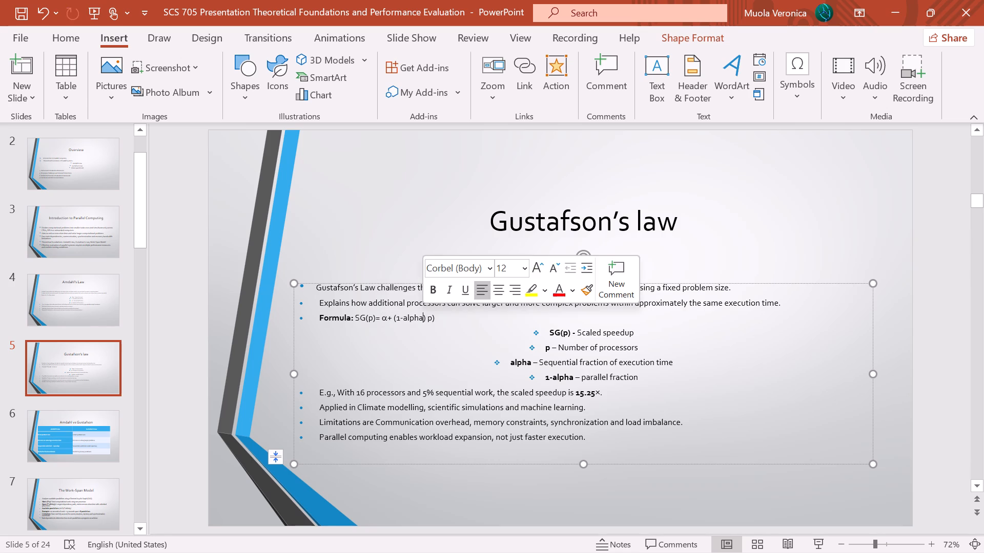
pyautogui.press('BackSpace')
pyautogui.press('BackSpace')
pyautogui.press('BackSpace')
pyautogui.press('BackSpace')
pyautogui.press('BackSpace')
pyautogui.hotkey('ctrl', 'v')
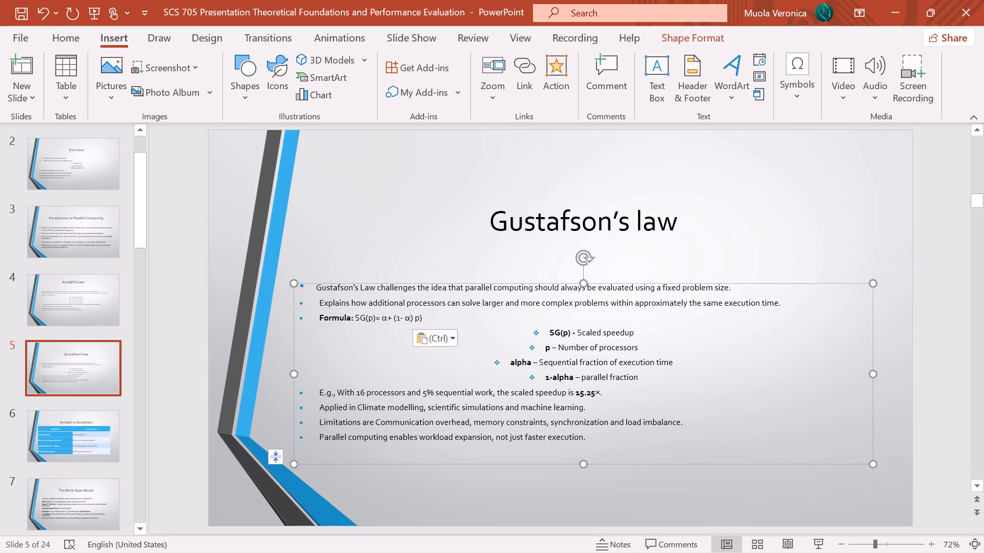
# Replace "alpha" with the copied α in the "Sequential fraction of execution time" definition.
pyautogui.click(531, 360)
pyautogui.press('BackSpace')
pyautogui.press('BackSpace')
pyautogui.press('BackSpace')
pyautogui.press('BackSpace')
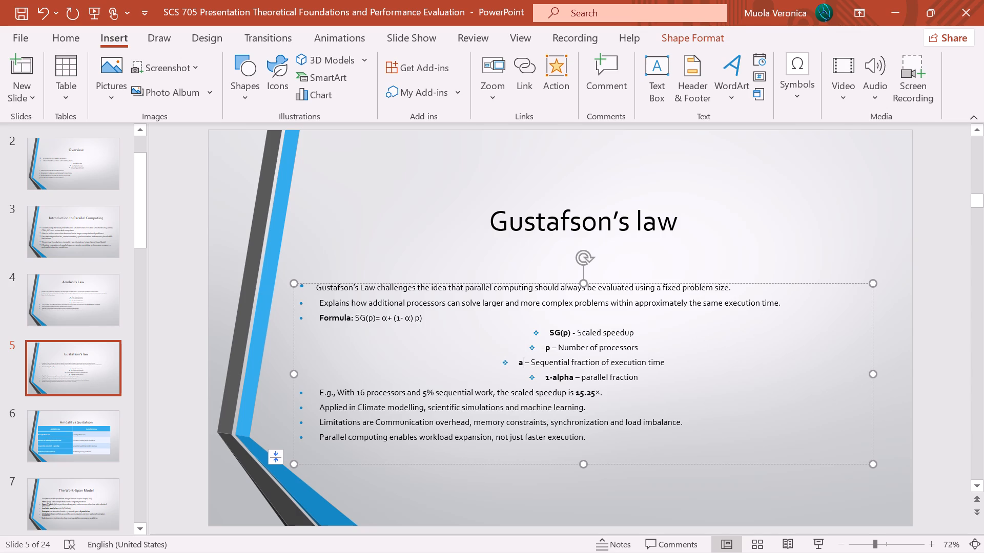
pyautogui.press('BackSpace')
pyautogui.hotkey('ctrl', 'v')
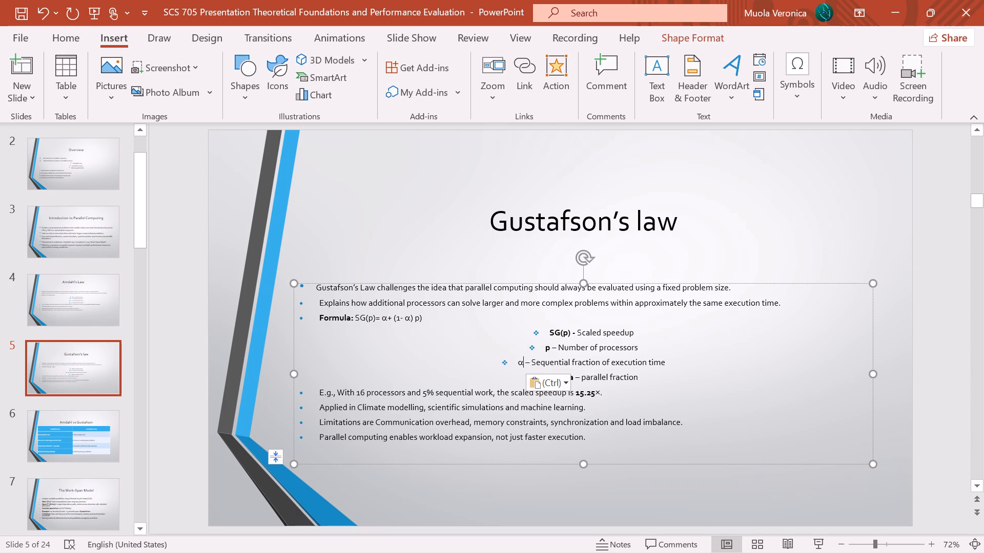
# Replace "alpha" with the copied α in the "1-alpha" parallel fraction definition.
pyautogui.click(571, 376)
pyautogui.press('BackSpace')
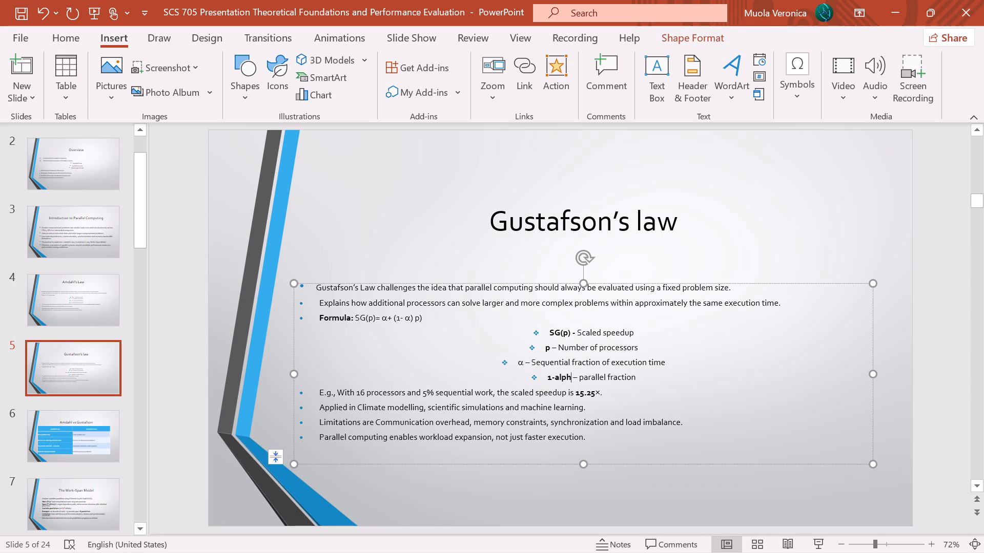
pyautogui.press('BackSpace')
pyautogui.press('BackSpace')
pyautogui.press('BackSpace')
pyautogui.press('BackSpace')
pyautogui.hotkey('ctrl', 'v')
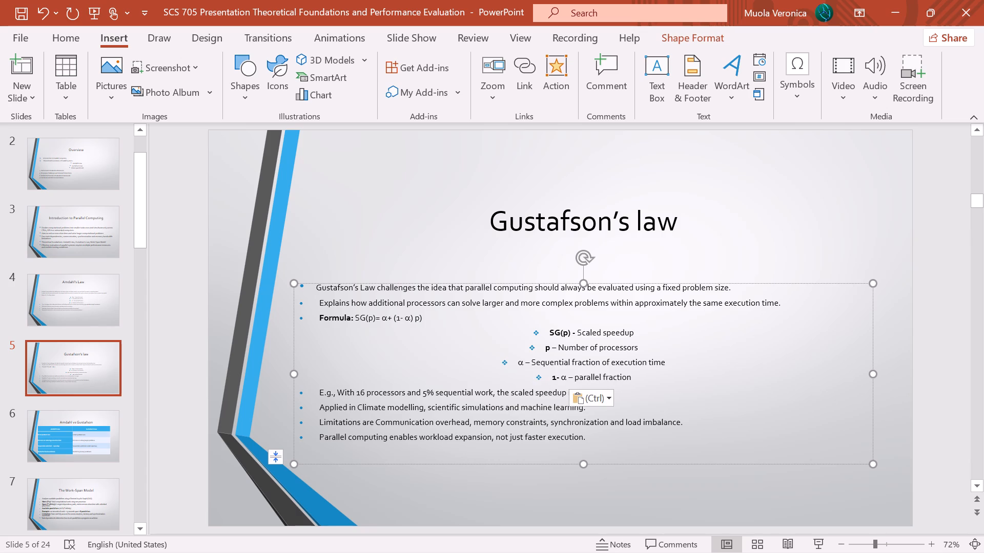
# Make the "1- α" term bold in the parallel fraction definition on the Gustafson's law slide.
pyautogui.moveTo(562, 376); pyautogui.dragTo(550, 376)
pyautogui.click(563, 375)
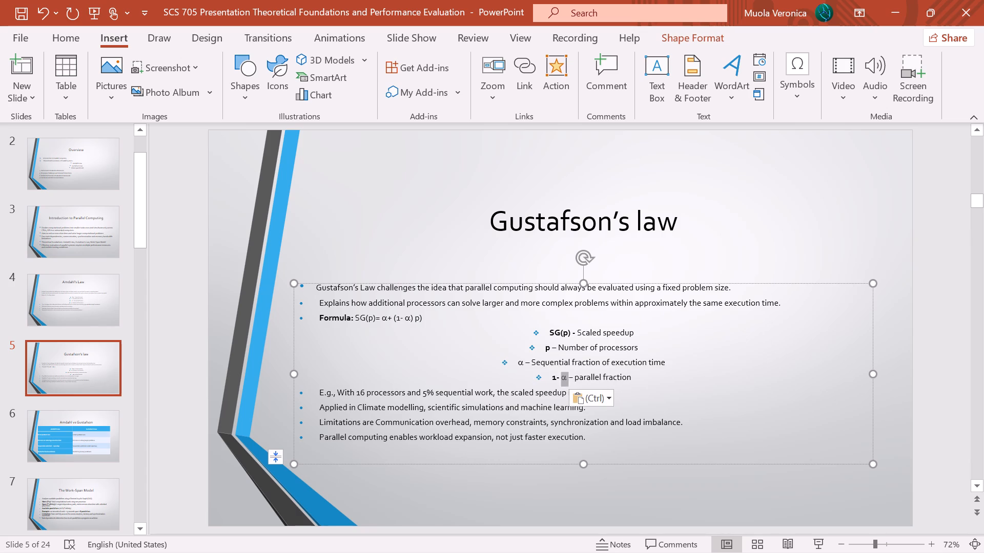
pyautogui.click(567, 376)
pyautogui.moveTo(567, 376); pyautogui.dragTo(553, 380)
pyautogui.hotkey('ctrl', 'b')
pyautogui.hotkey('ctrl', 'b')
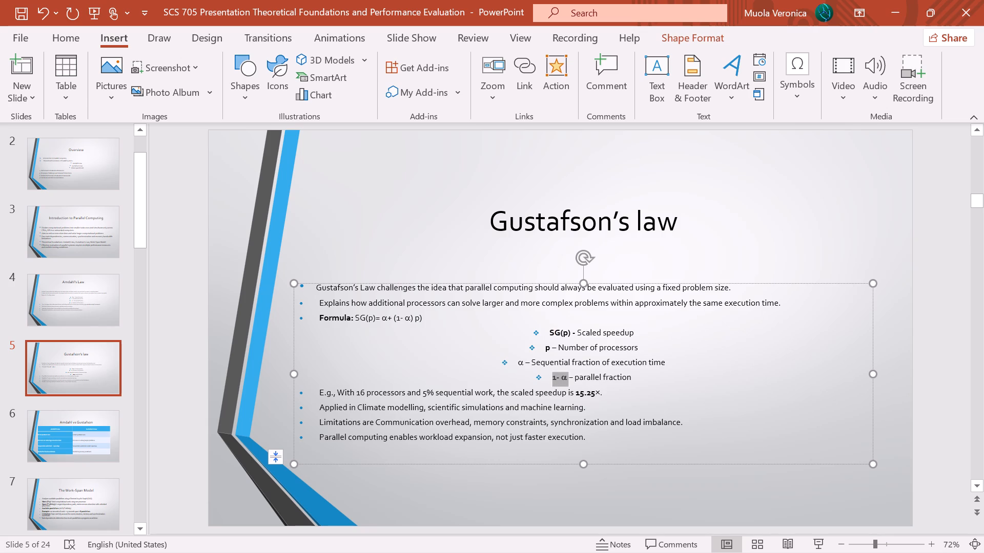
# Make the α bold in the "Sequential fraction of execution time" definition.
pyautogui.doubleClick(521, 360)
pyautogui.hotkey('ctrl', 'b')
pyautogui.hotkey('ctrl', 'b')
pyautogui.hotkey('ctrl', 'b')
pyautogui.click(649, 418)
# Review the slides from the Amdahl and Gustafson comparison through Cost and Cost-Optimality for symbols written out as words.
pyautogui.click(75, 424)
pyautogui.press('Down')
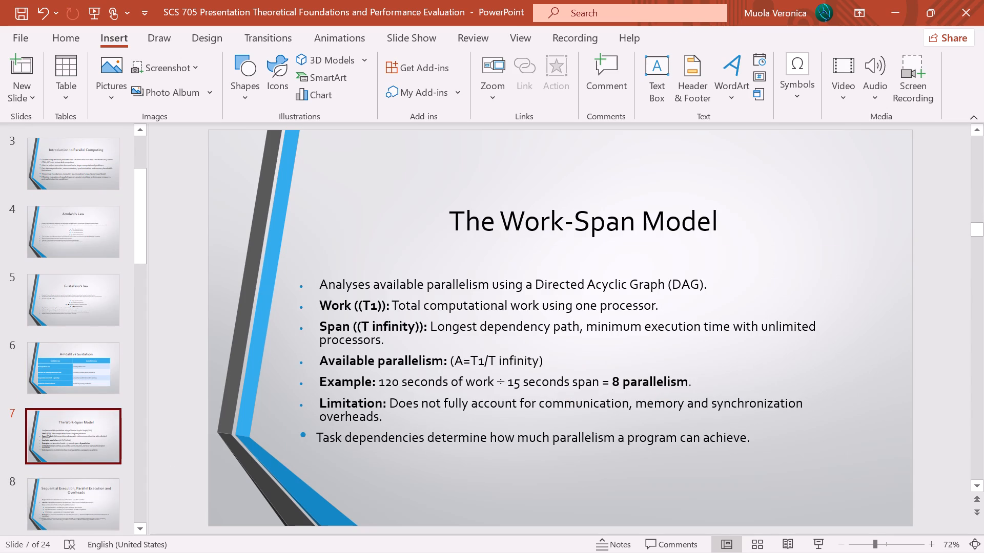
pyautogui.press('Down')
pyautogui.press('Down')
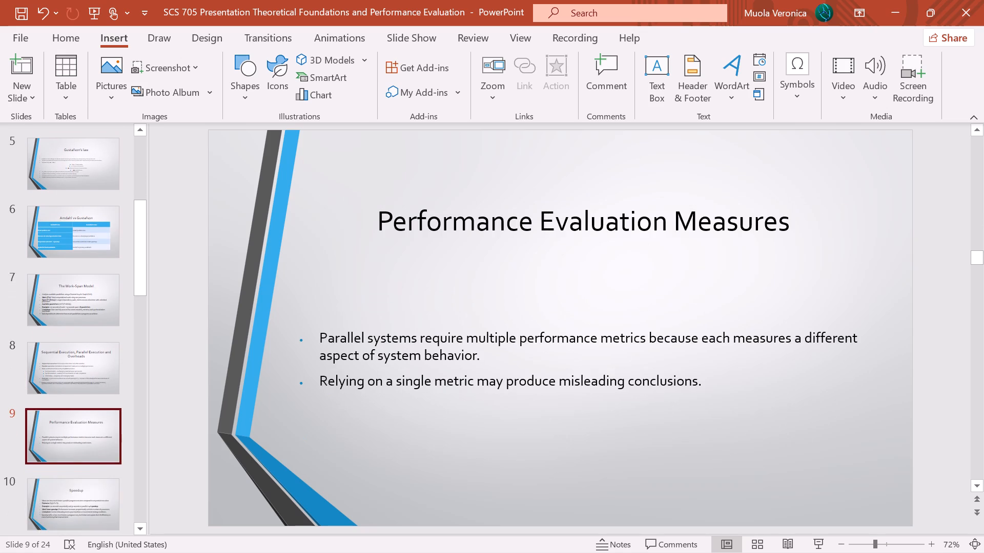
pyautogui.press('Down')
pyautogui.press('Down')
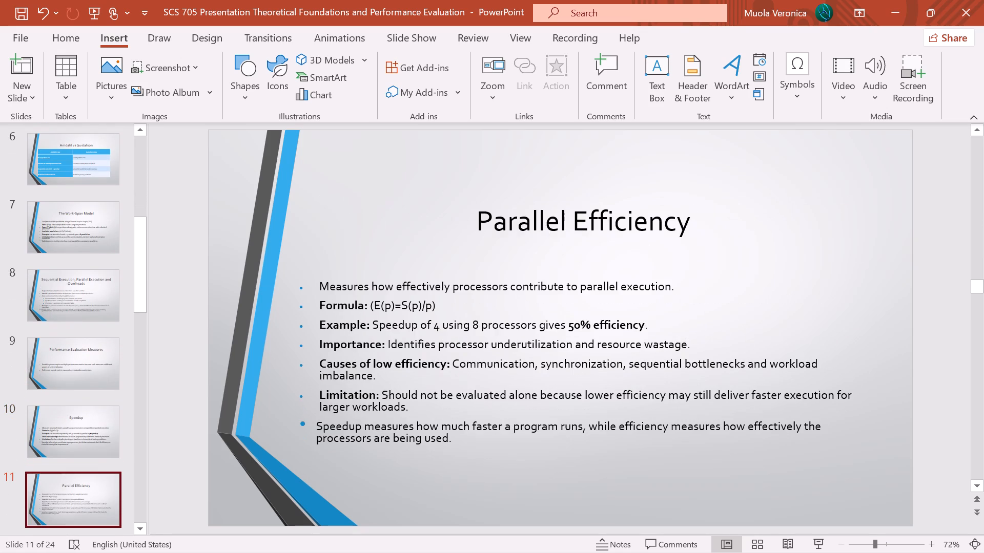
pyautogui.press('Down')
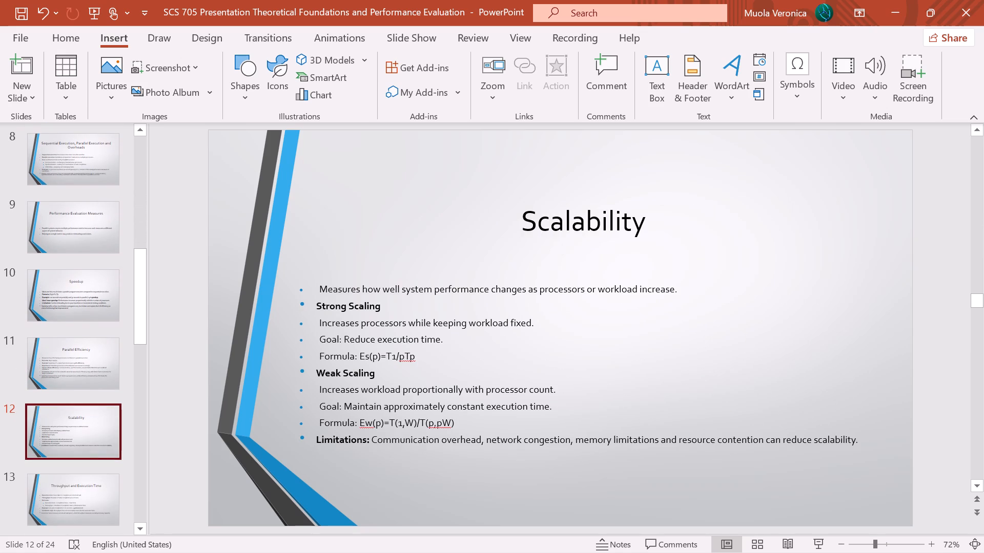
pyautogui.press('Down')
pyautogui.press('Down')
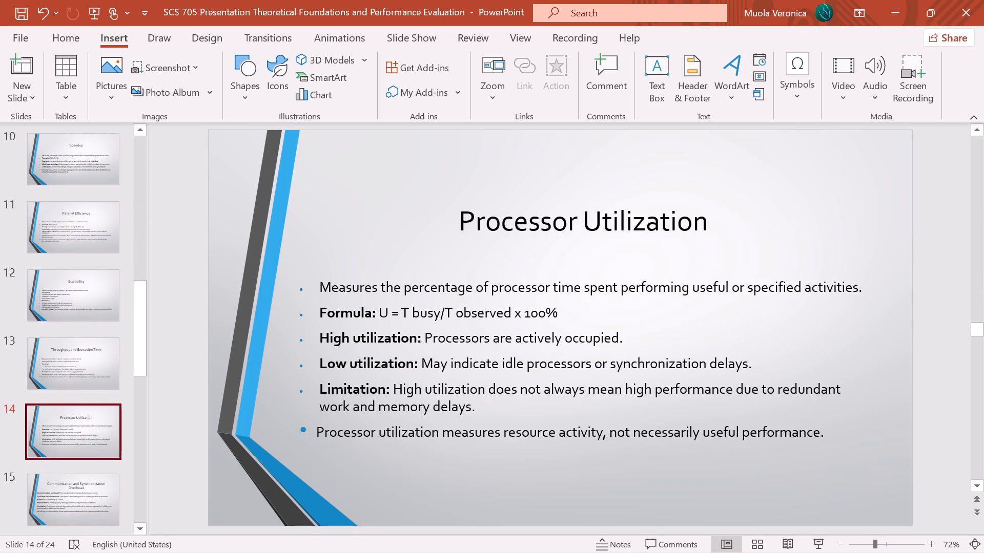
pyautogui.press('Down')
pyautogui.press('Down')
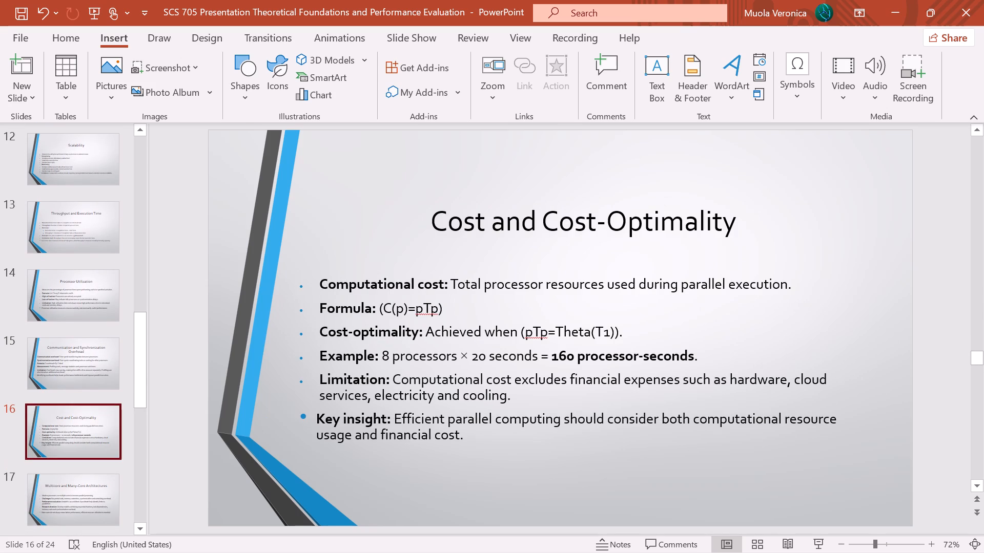
# Delete the word "Theta" from the pTp condition in the Cost-optimality bullet of the Cost and Cost-Optimality slide.
pyautogui.click(591, 328)
pyautogui.press('BackSpace')
pyautogui.press('BackSpace')
pyautogui.press('BackSpace')
pyautogui.press('BackSpace')
pyautogui.press('BackSpace')
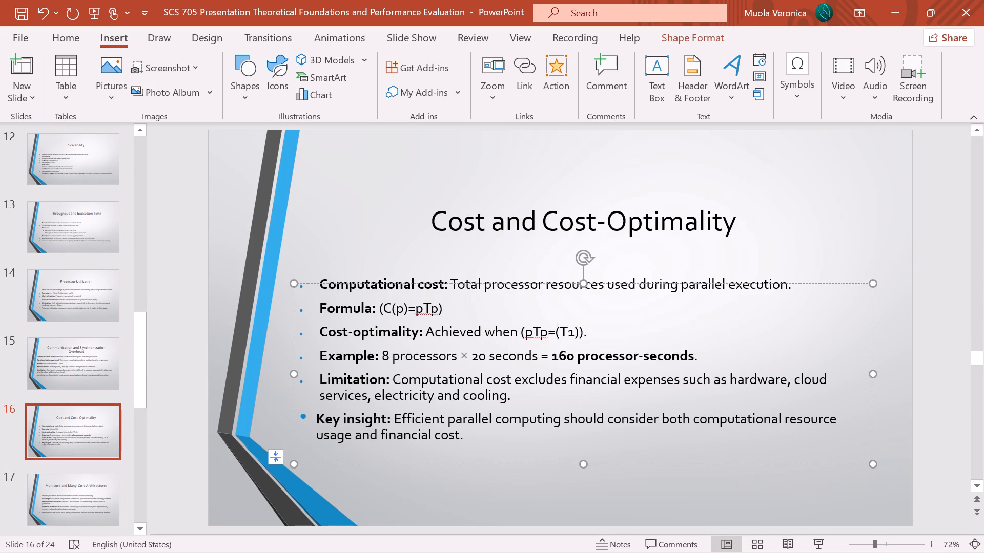
# Insert the θ symbol from the Symbol font before "(T1)", leaving a single θ in the Cost-optimality condition.
pyautogui.click(243, 101)
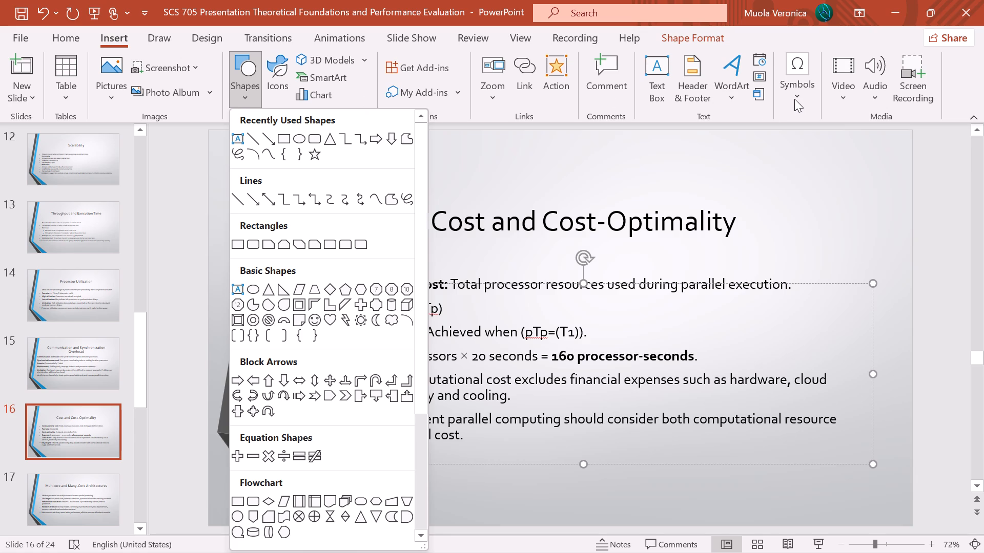
pyautogui.click(794, 99)
pyautogui.click(839, 154)
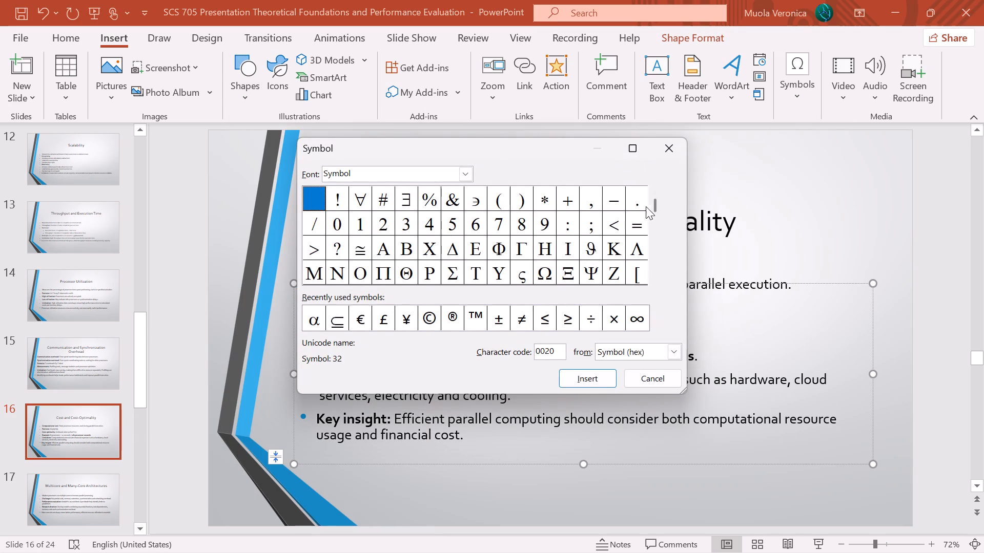
pyautogui.click(653, 193)
pyautogui.click(657, 216)
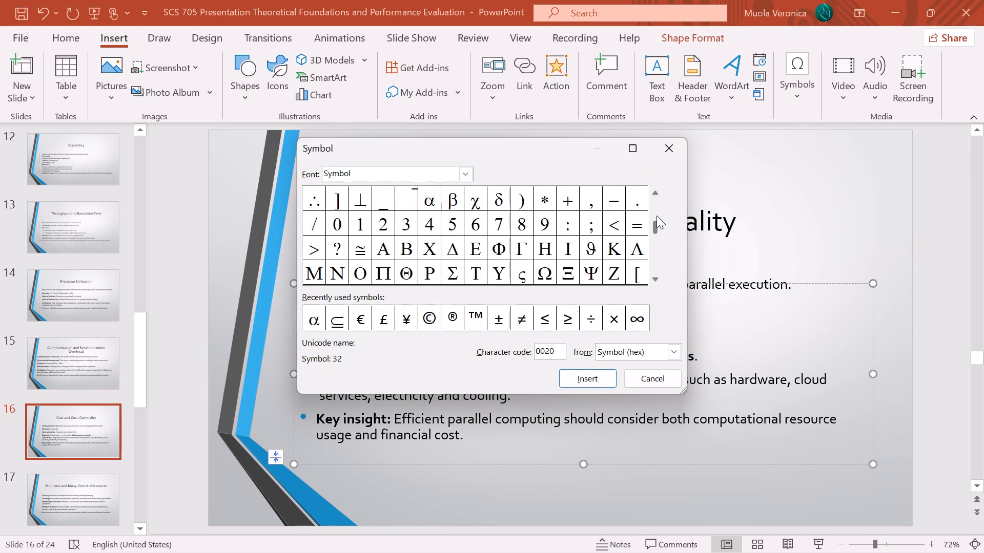
pyautogui.click(455, 225)
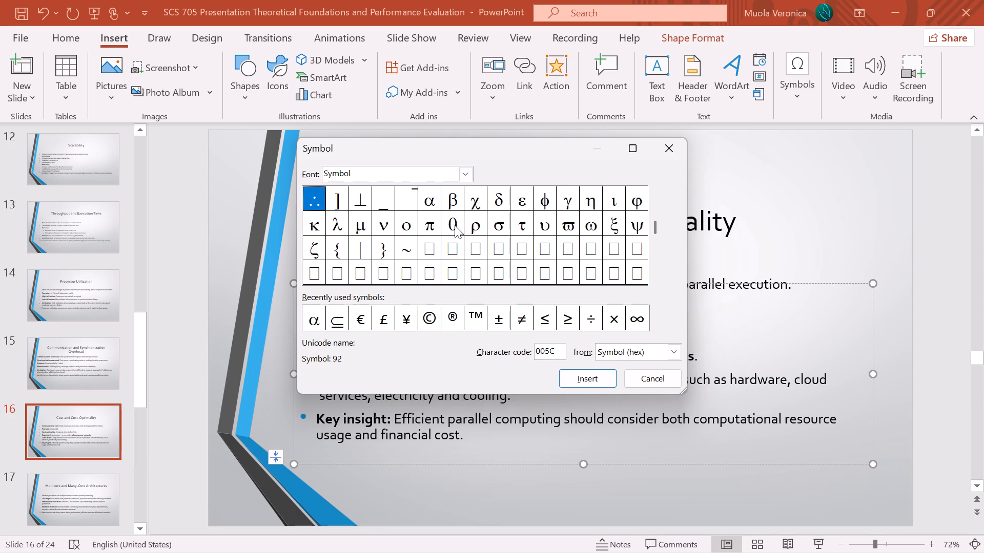
pyautogui.click(571, 386)
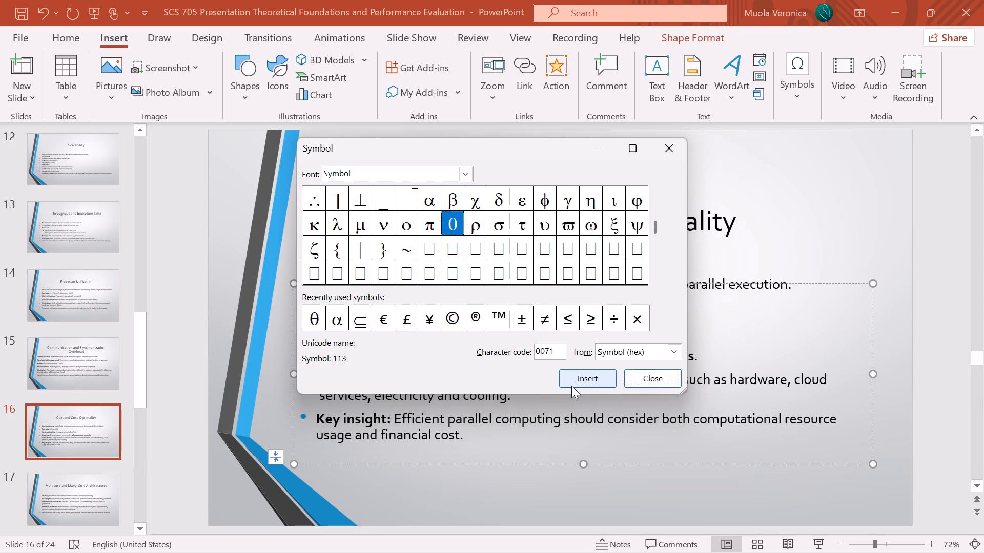
pyautogui.click(593, 381)
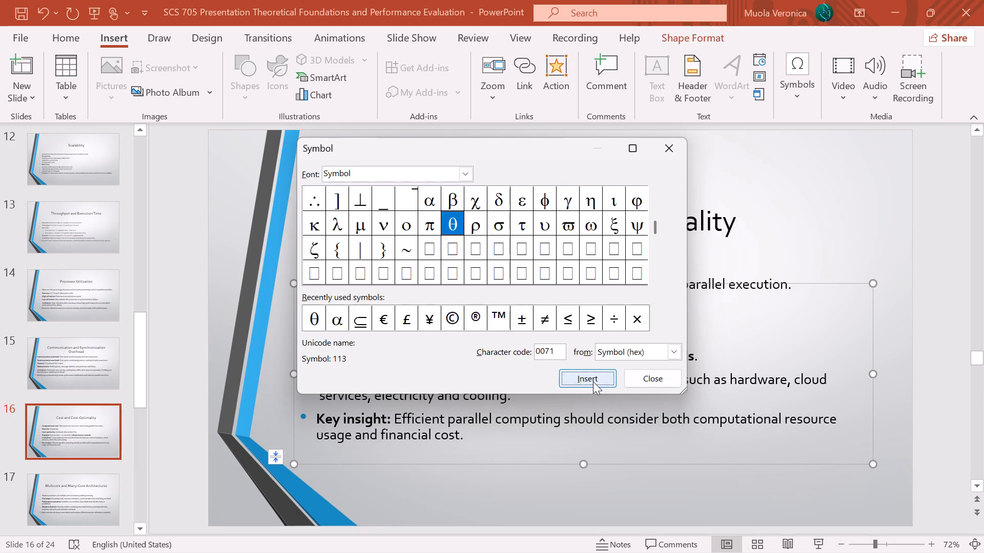
pyautogui.click(593, 381)
pyautogui.click(744, 357)
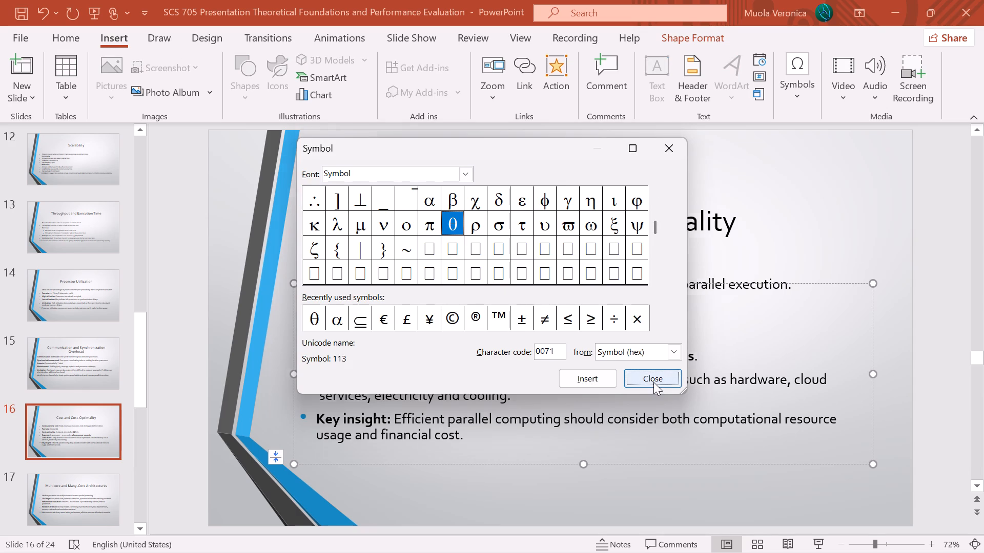
pyautogui.click(653, 382)
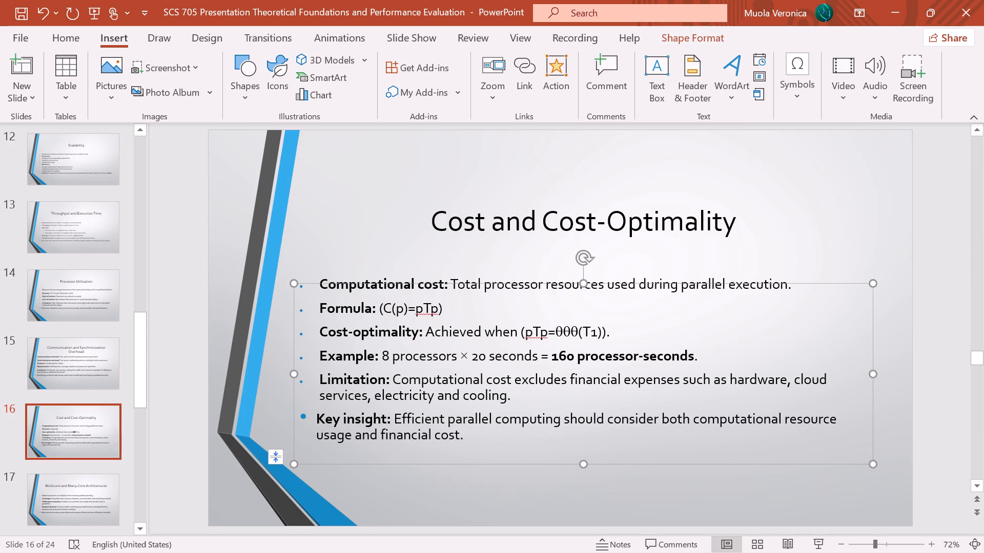
pyautogui.click(568, 329)
pyautogui.press('BackSpace')
pyautogui.press('BackSpace')
# Review the remaining slides from Multicore and Many-Core Architectures to the Conclusion, and recheck those back to Memory Bandwidth and Data Locality.
pyautogui.click(89, 477)
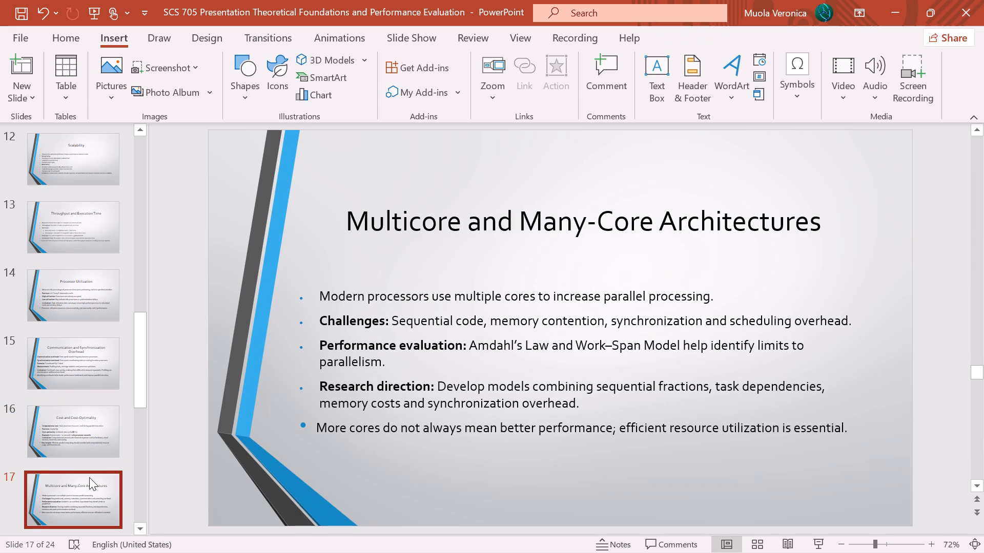
pyautogui.press('Down')
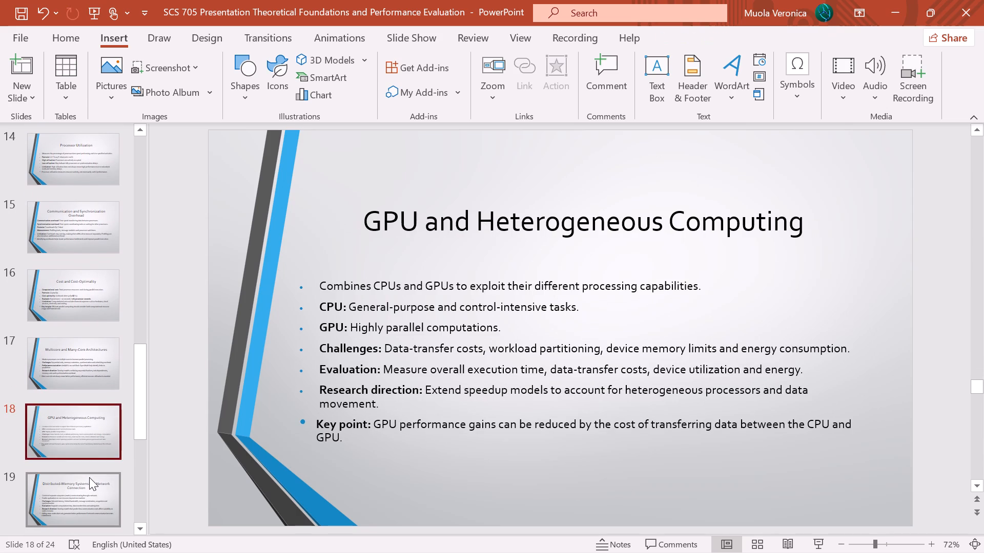
pyautogui.press('Down')
pyautogui.press('Down')
pyautogui.press('Down')
pyautogui.press('Down')
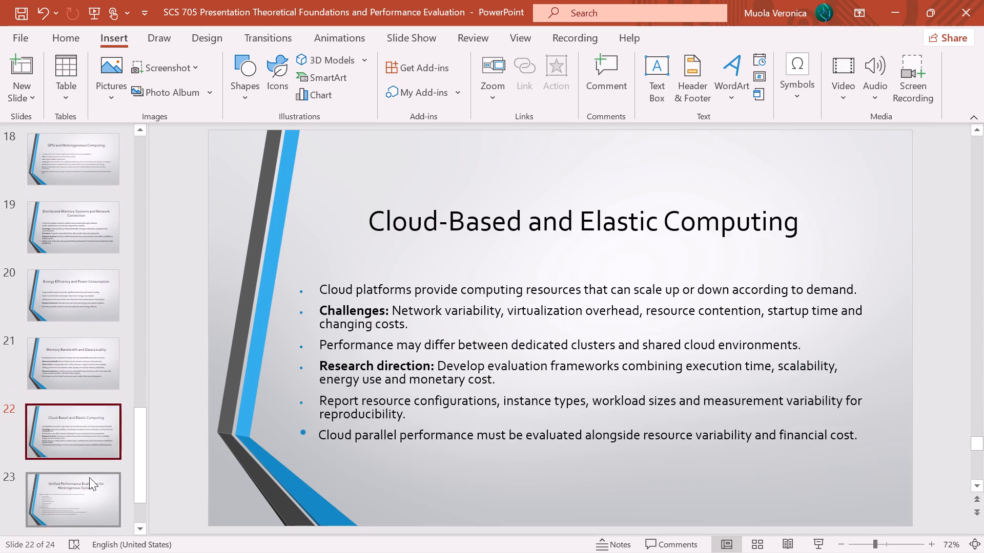
pyautogui.press('Down')
pyautogui.press('Down')
pyautogui.press('Down')
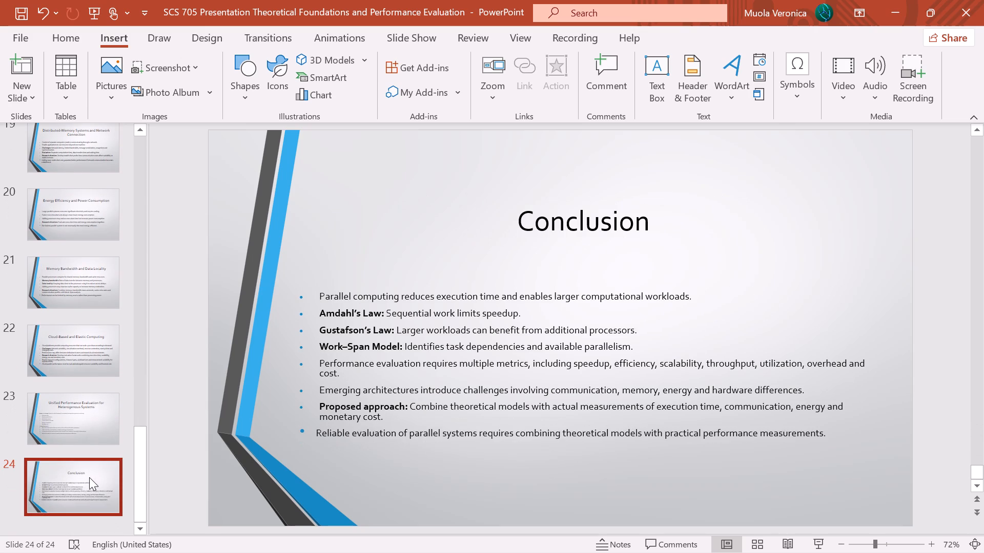
pyautogui.press('Up')
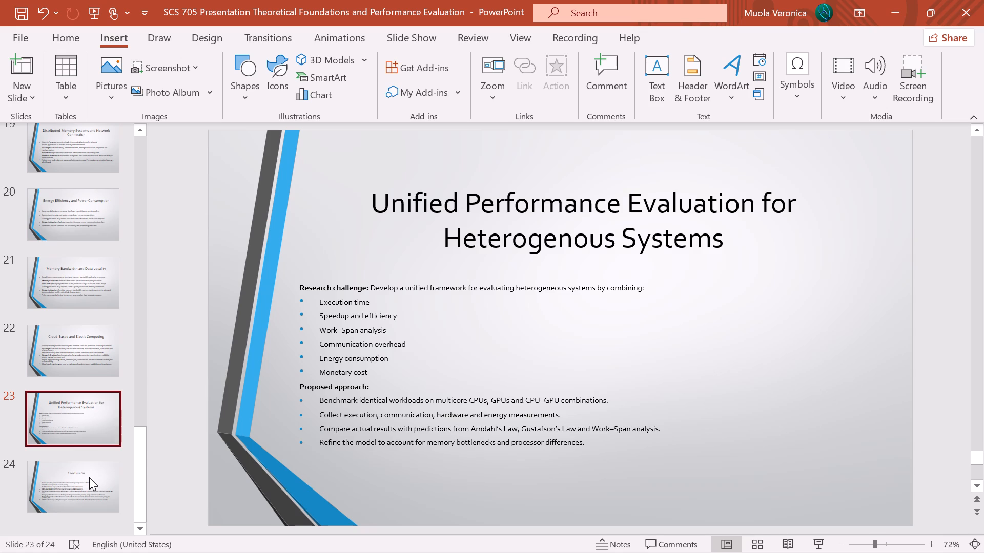
pyautogui.press('Up')
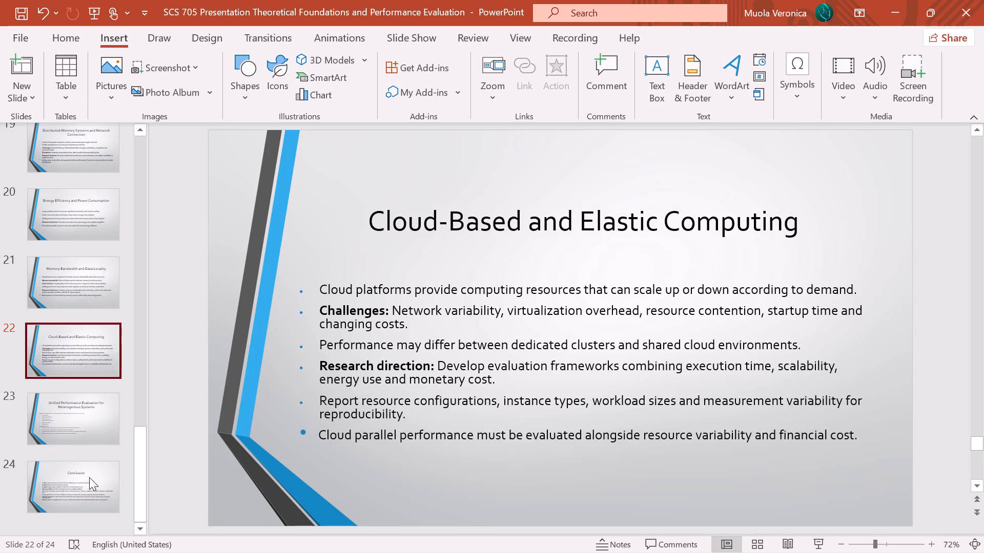
pyautogui.press('Down')
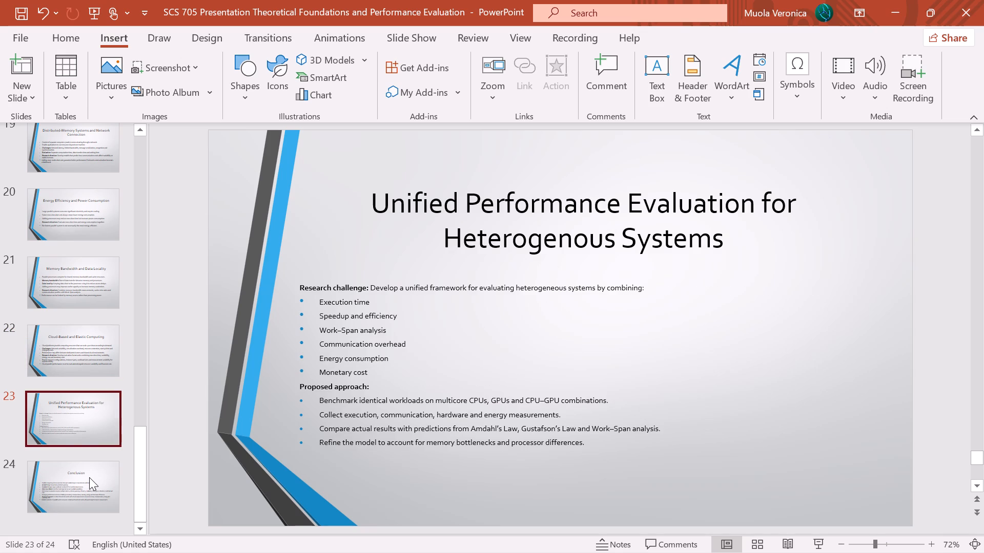
pyautogui.press('Up')
pyautogui.press('Up')
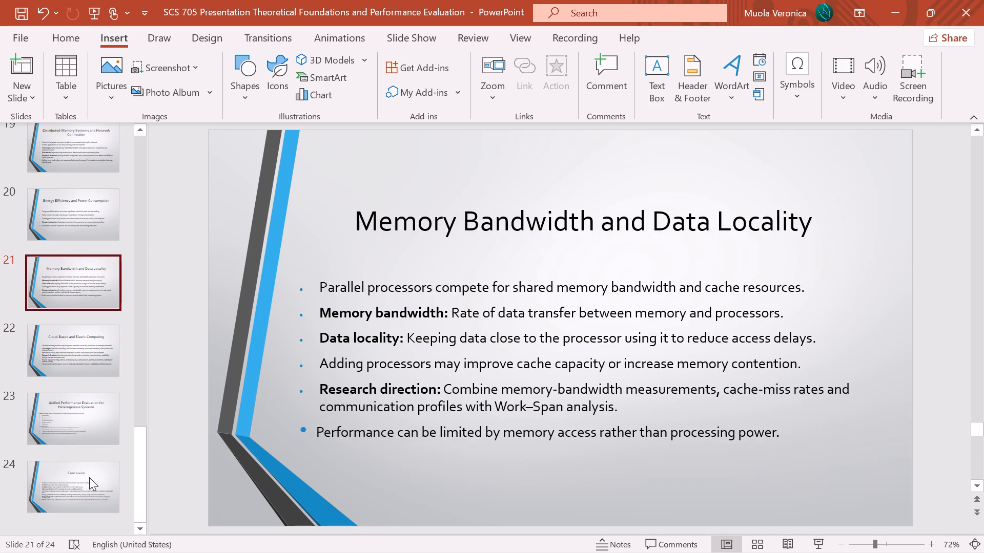
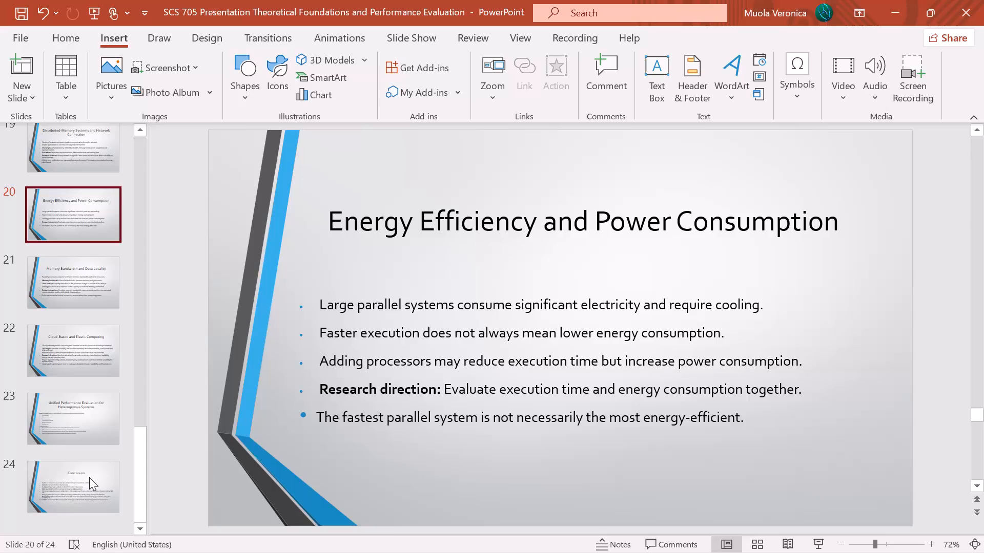
# Read through the bullets of the Memory Bandwidth and Data Locality slide, from the research direction back up to the memory bandwidth definition.
pyautogui.press('Down')
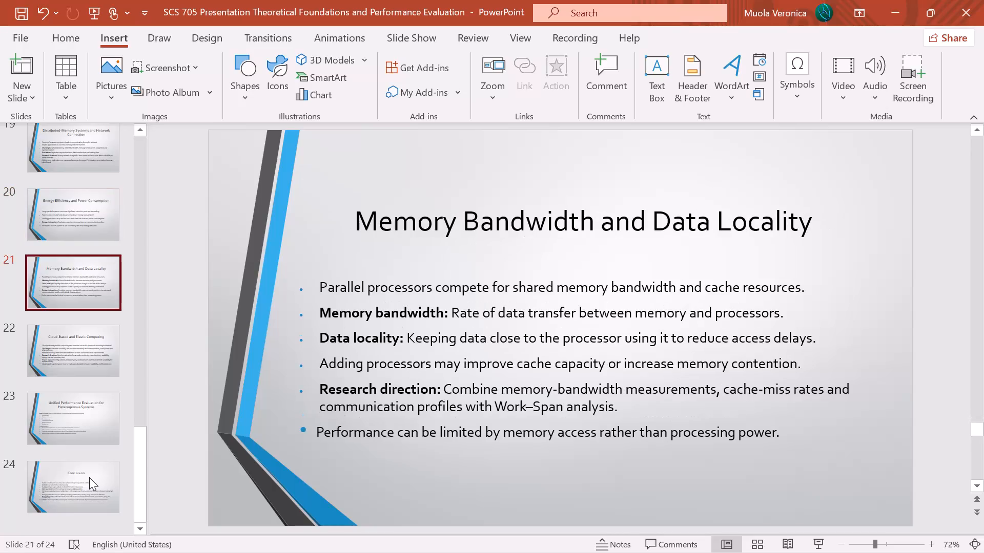
pyautogui.click(448, 397)
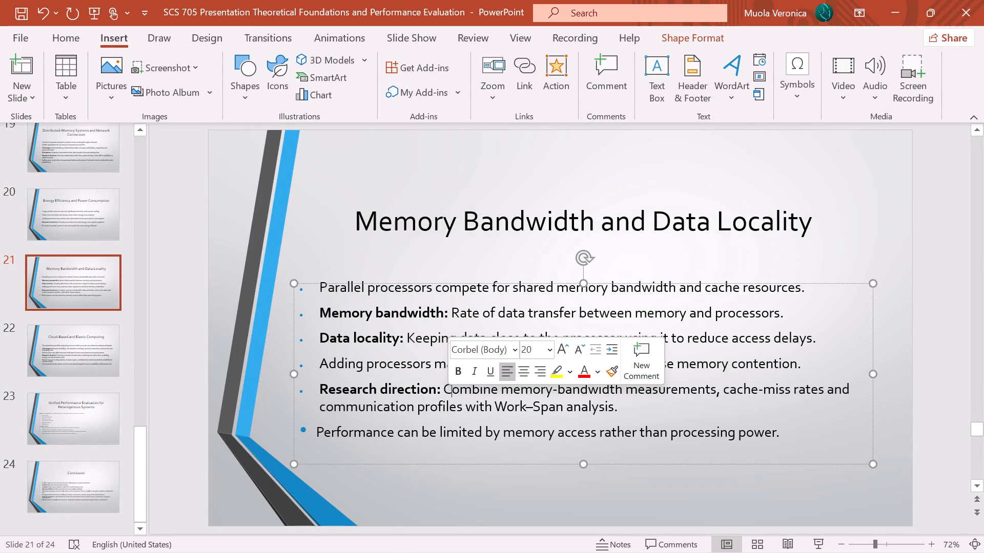
pyautogui.click(477, 419)
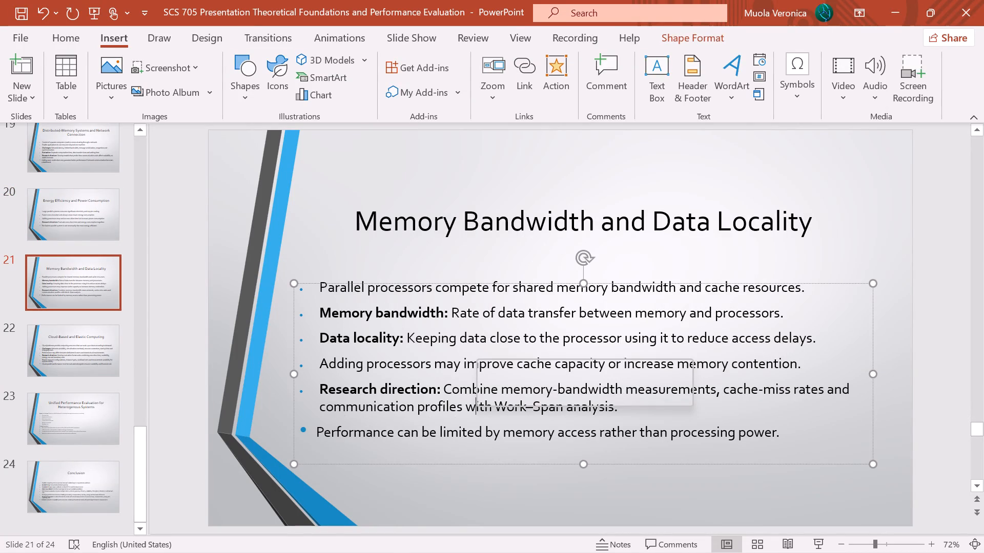
pyautogui.press('Up')
pyautogui.press('Up')
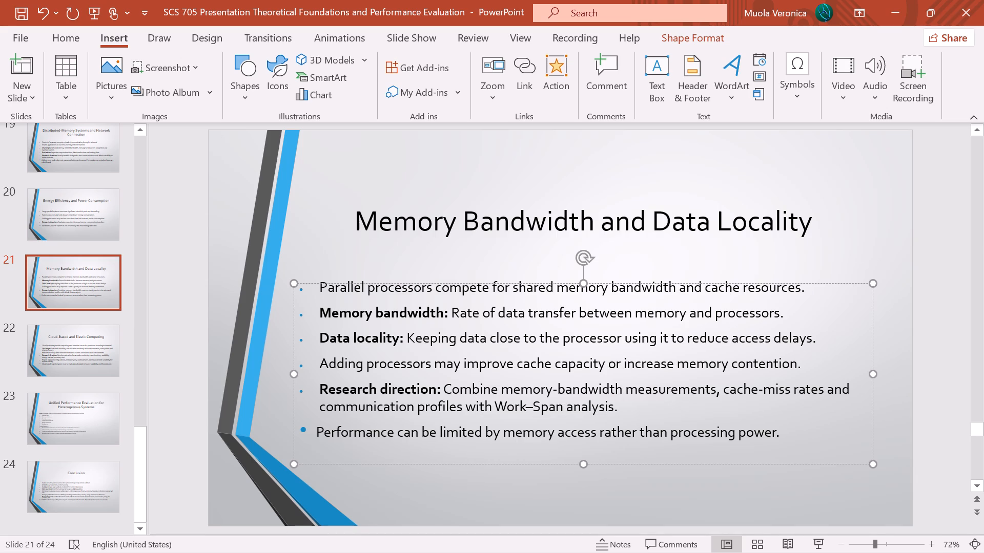
pyautogui.press('Down')
pyautogui.press('Down')
pyautogui.press('Right')
pyautogui.press('Up')
pyautogui.press('Up')
pyautogui.press('Up')
pyautogui.press('Up')
# Open the System Information app, examine the computer's memory entries in the System Summary, and close it.
pyautogui.click(245, 538)
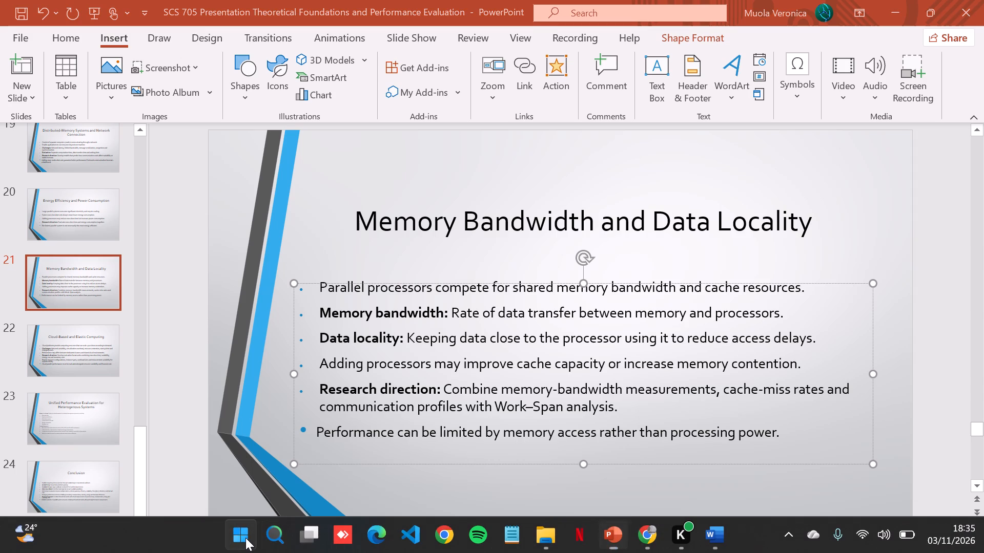
pyautogui.write('system')
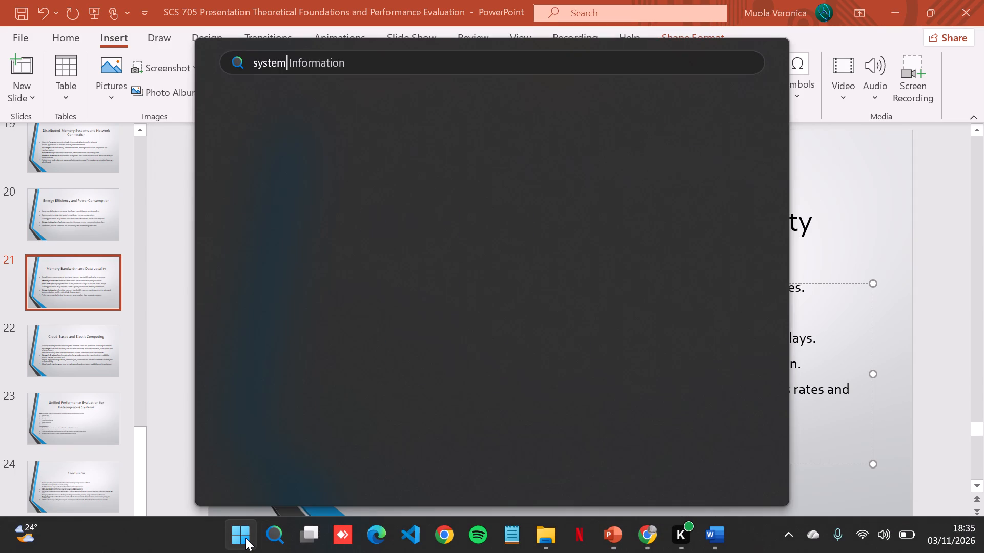
pyautogui.press('Return')
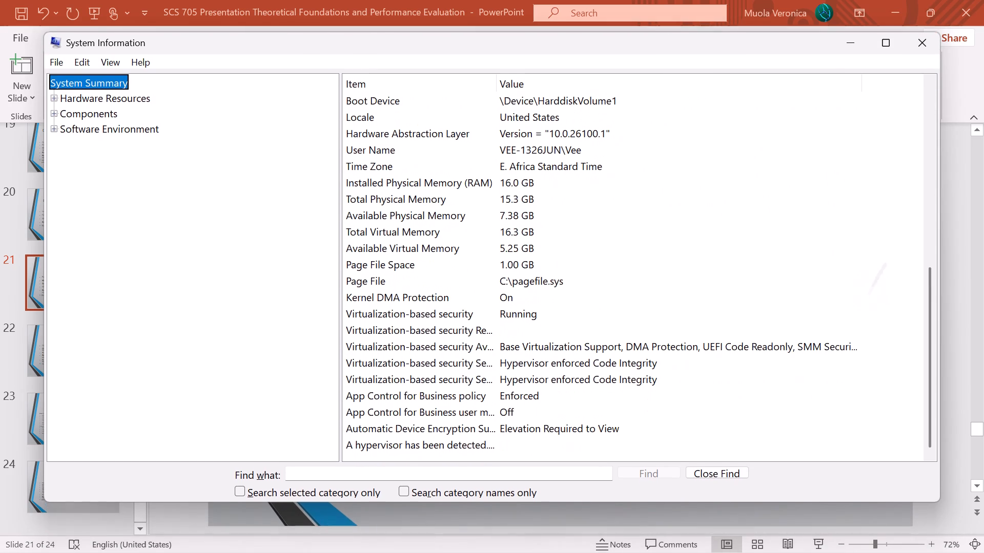
pyautogui.click(929, 49)
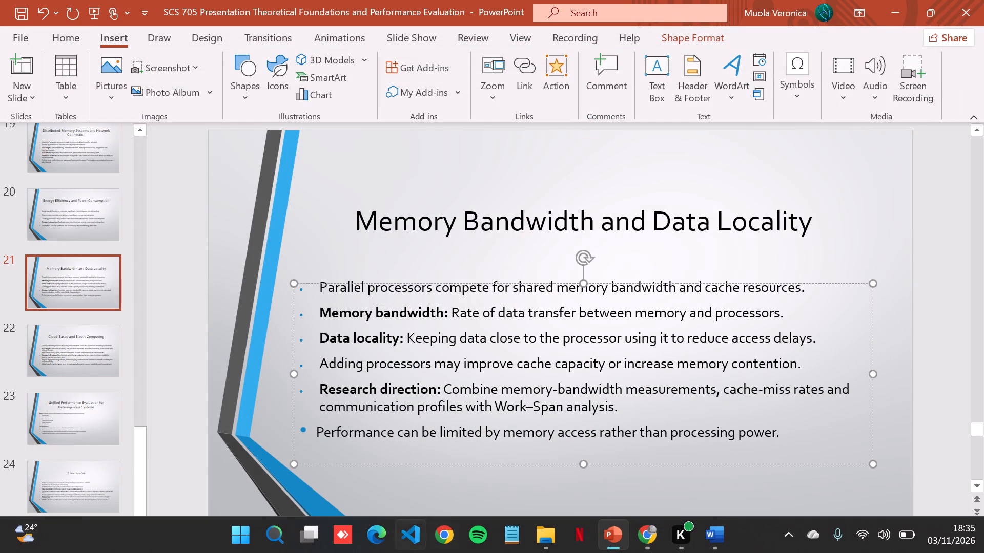
# Switch to Windows Settings and open the About page of the System settings.
pyautogui.click(245, 539)
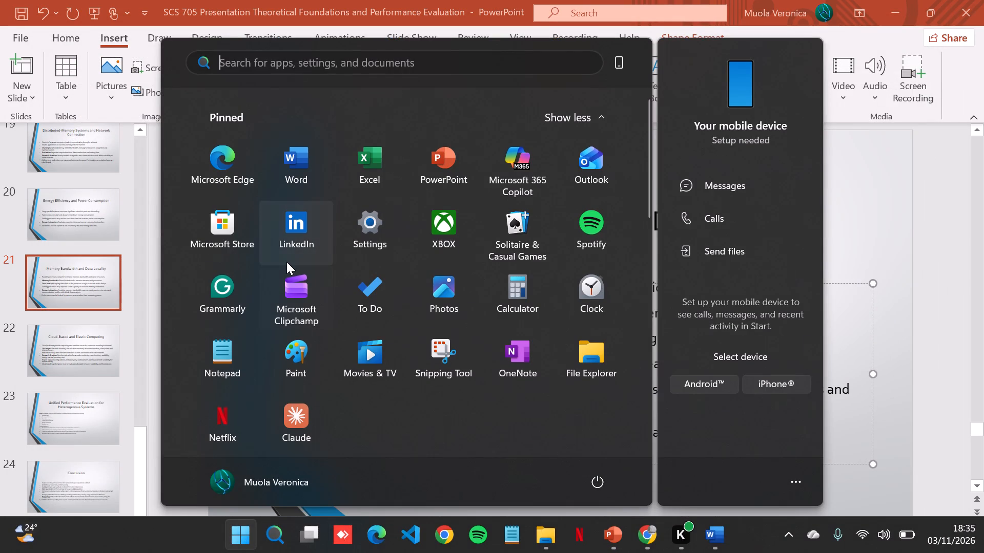
pyautogui.write('ss')
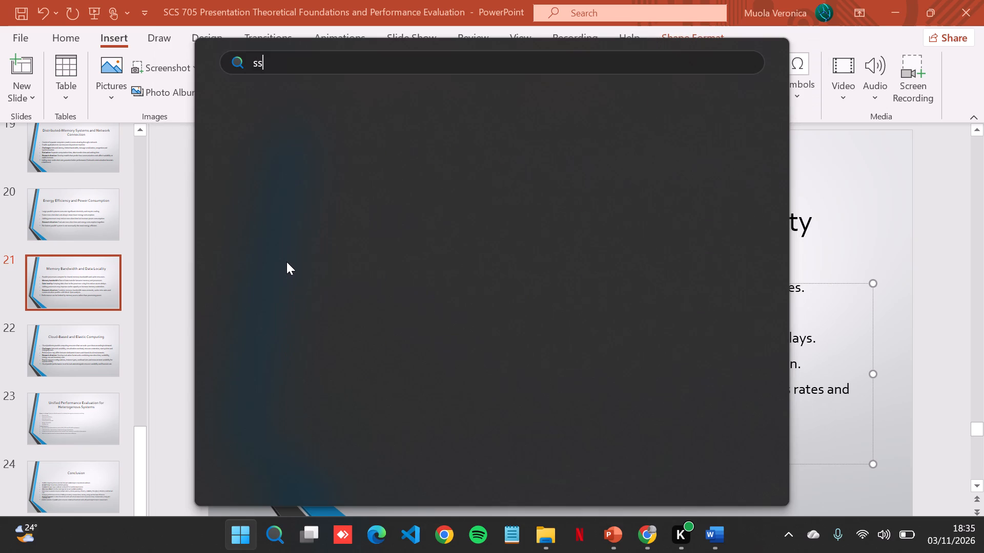
pyautogui.press('BackSpace')
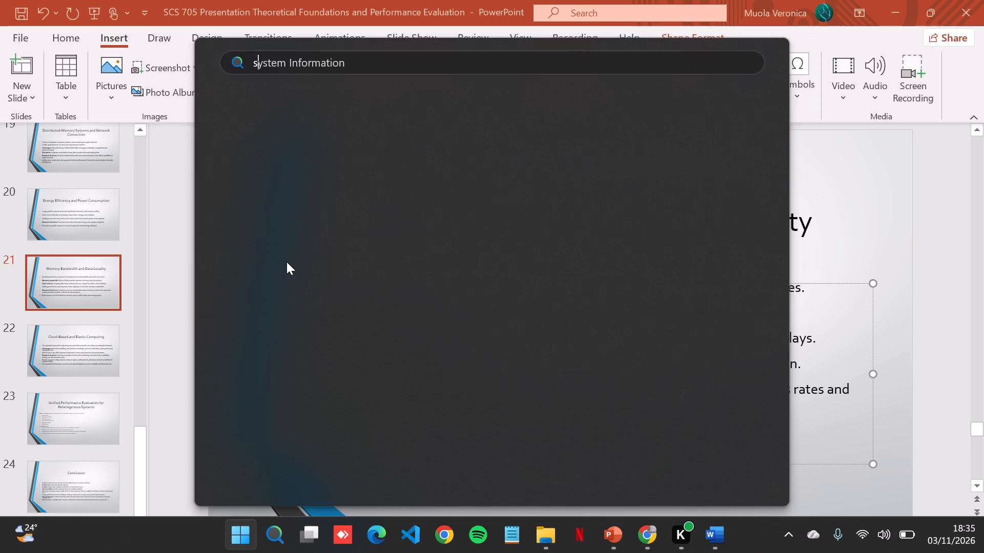
pyautogui.press('BackSpace')
pyautogui.write('se')
pyautogui.click(304, 66)
pyautogui.press('Return')
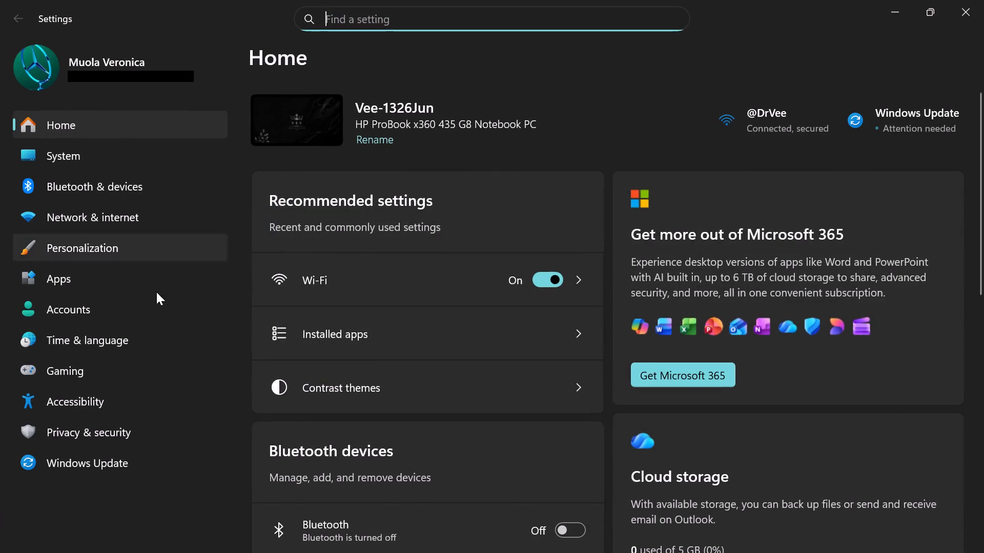
pyautogui.click(91, 157)
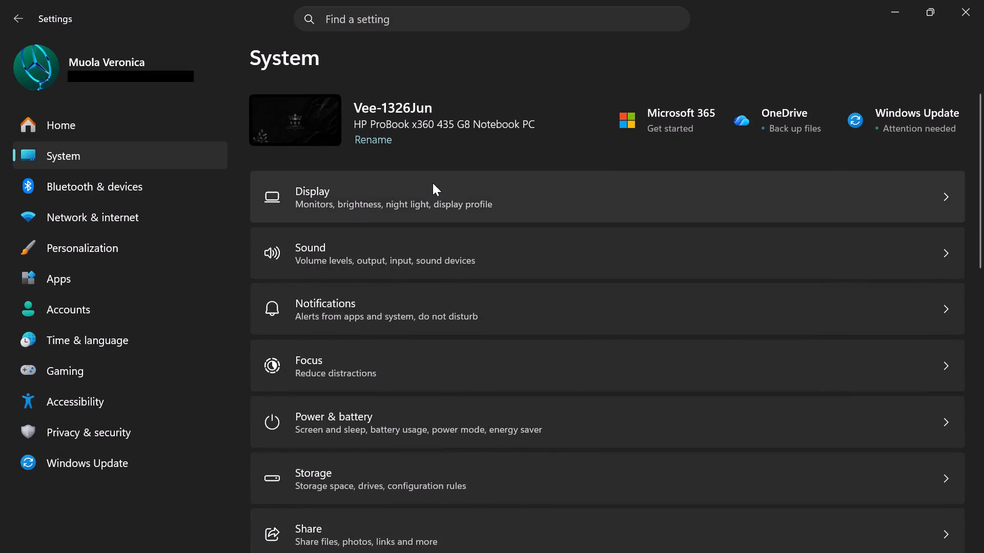
pyautogui.scroll(-7, 433, 183)
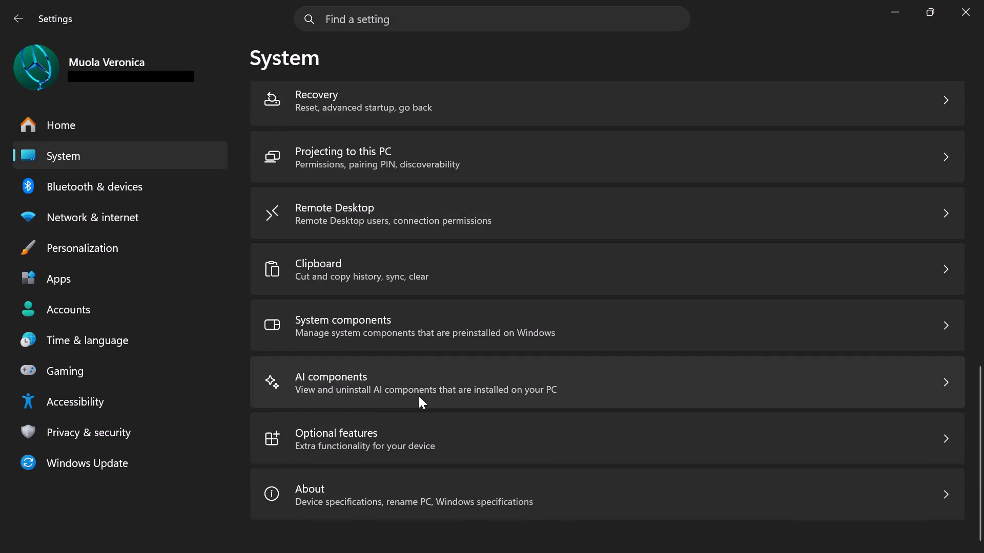
pyautogui.click(383, 504)
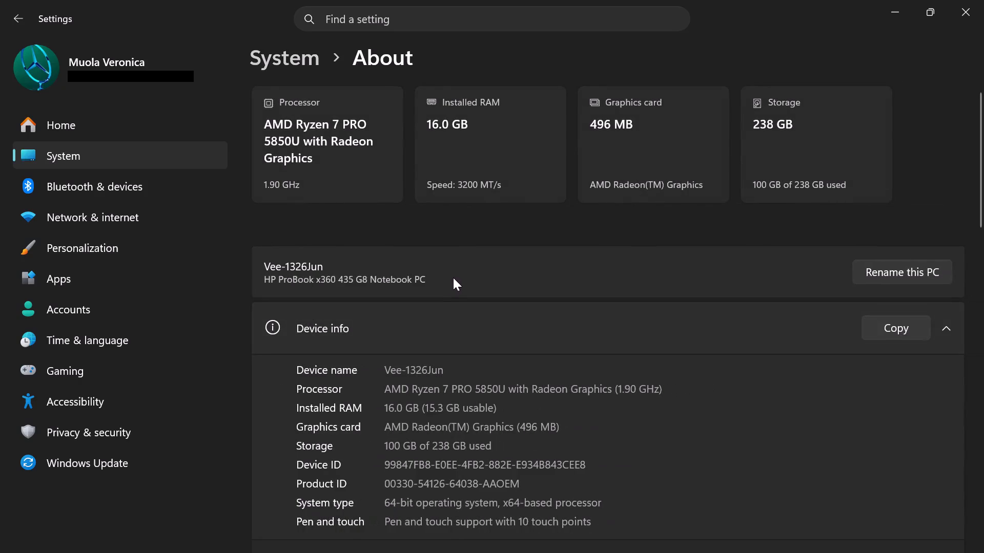
# Examine the processor, RAM, graphics and storage under Device info, along with the Windows info on the About page.
pyautogui.scroll(-3, 453, 278)
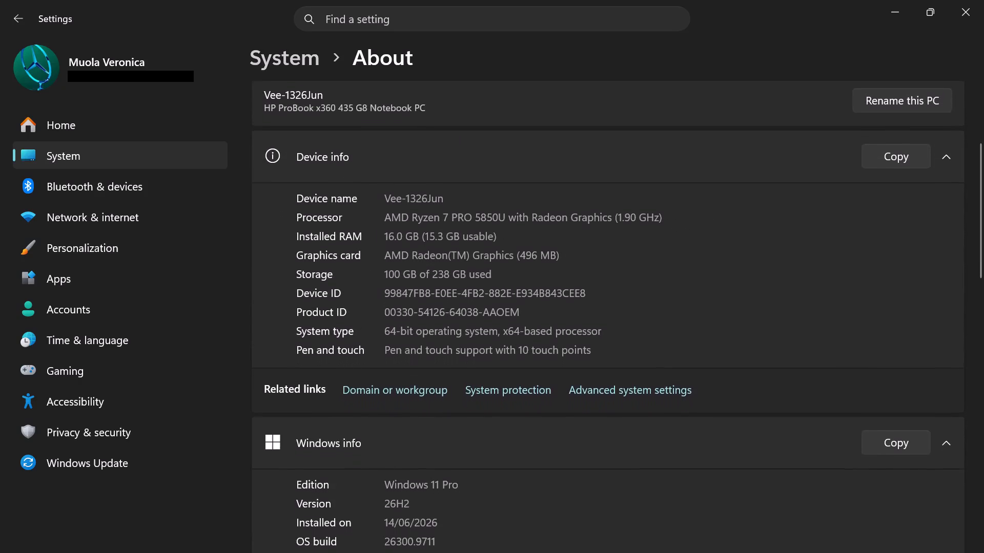
pyautogui.scroll(-1, 453, 278)
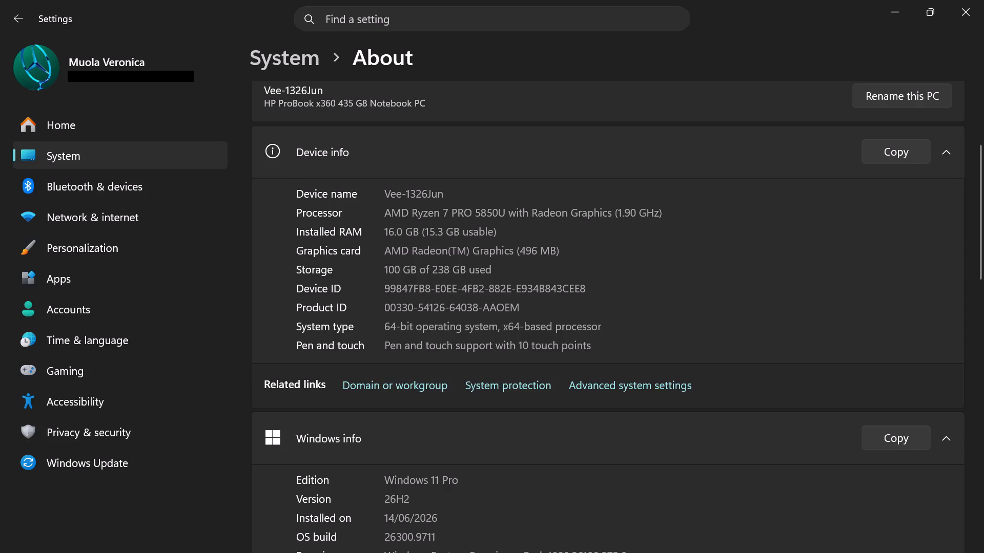
pyautogui.scroll(-1, 453, 283)
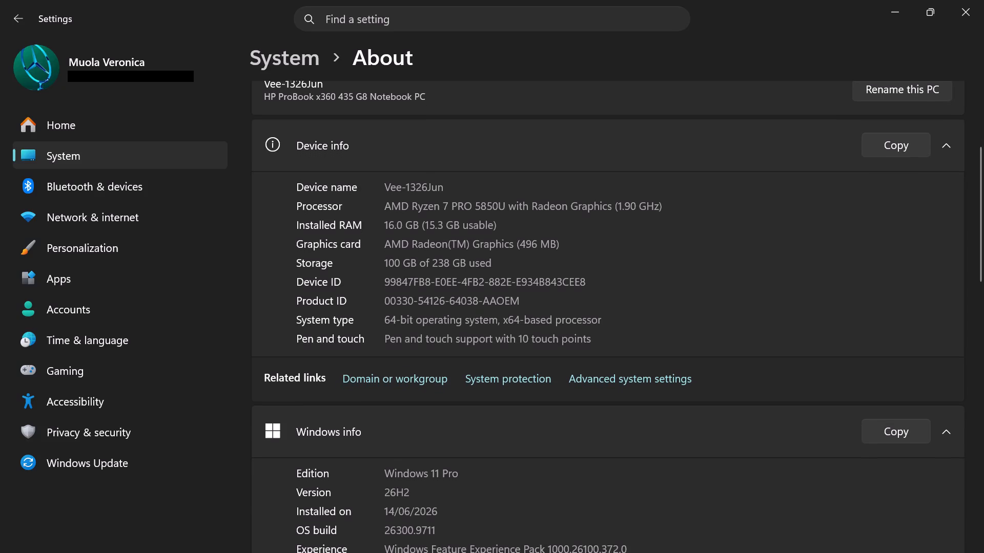
pyautogui.scroll(-1, 453, 283)
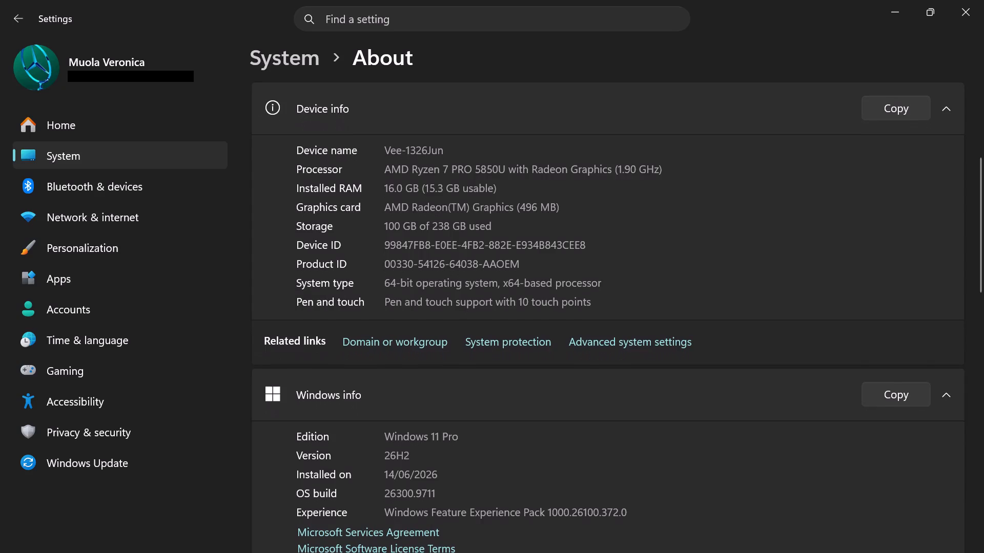
pyautogui.scroll(-2, 453, 283)
pyautogui.scroll(2, 453, 283)
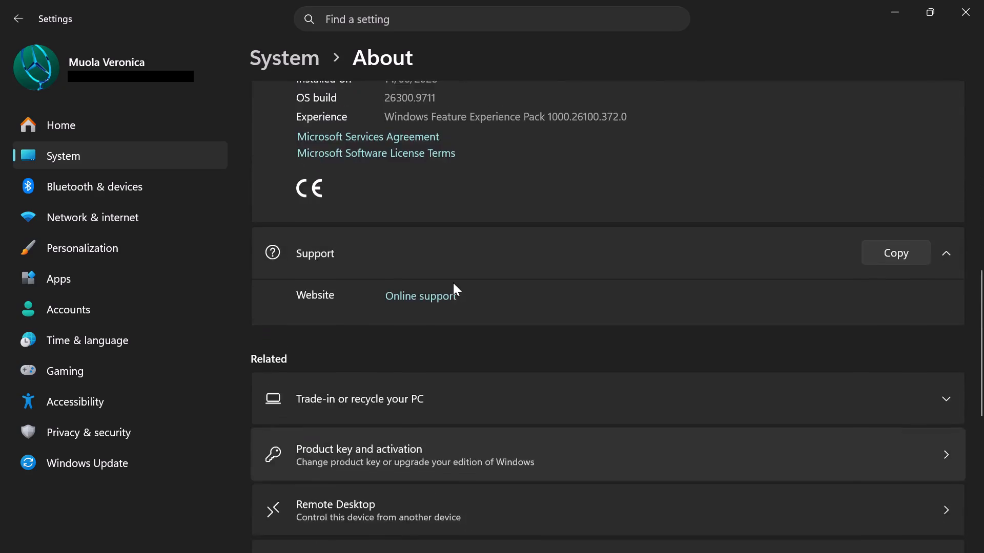
pyautogui.scroll(9, 453, 283)
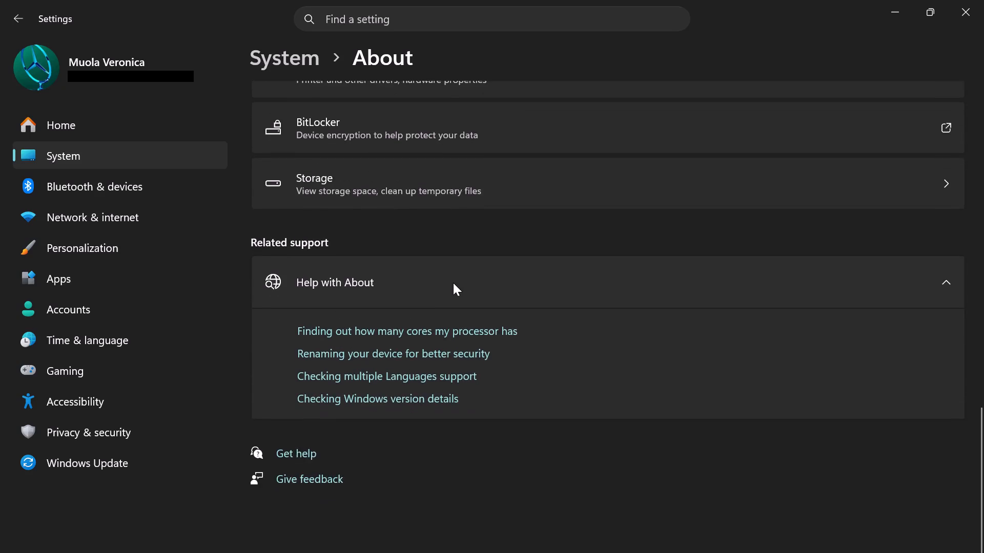
pyautogui.scroll(4, 453, 283)
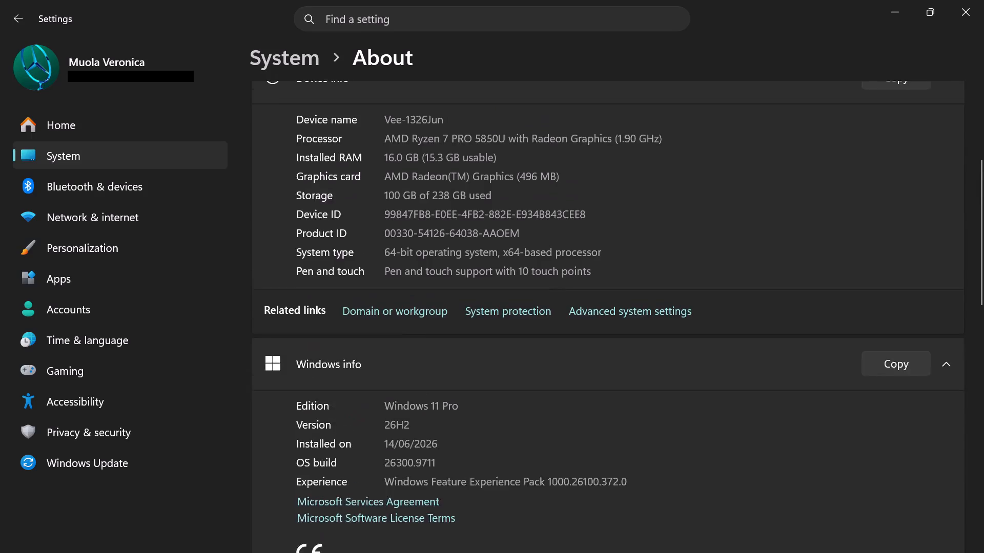
pyautogui.scroll(2, 453, 283)
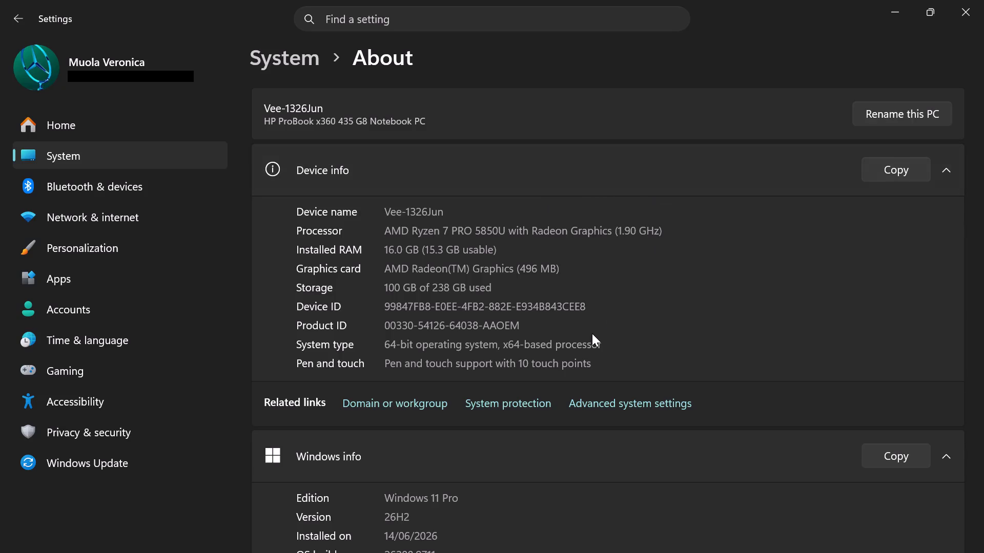
# Look through the related settings and support entries on the About page, and recheck the hardware overview and Device info.
pyautogui.scroll(-1, 592, 333)
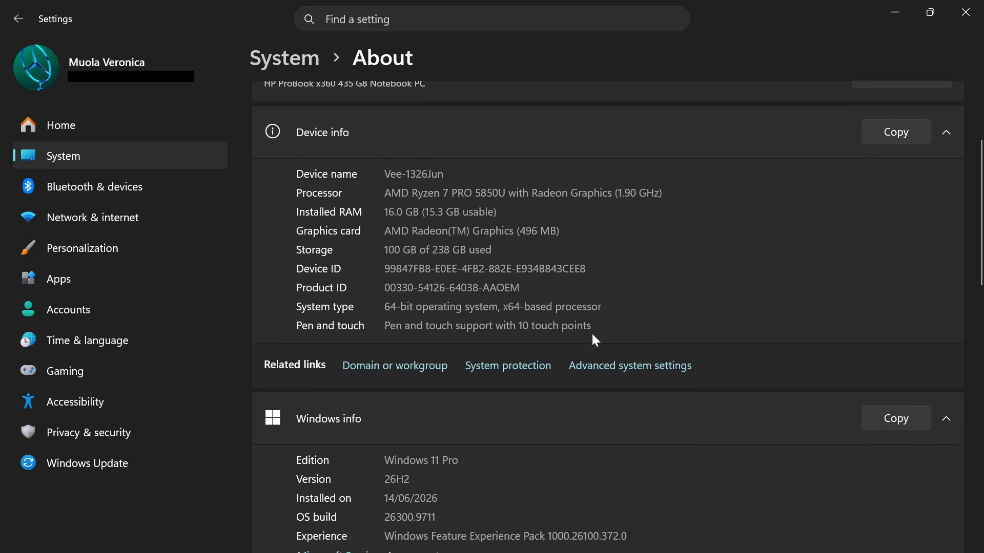
pyautogui.scroll(-7, 592, 333)
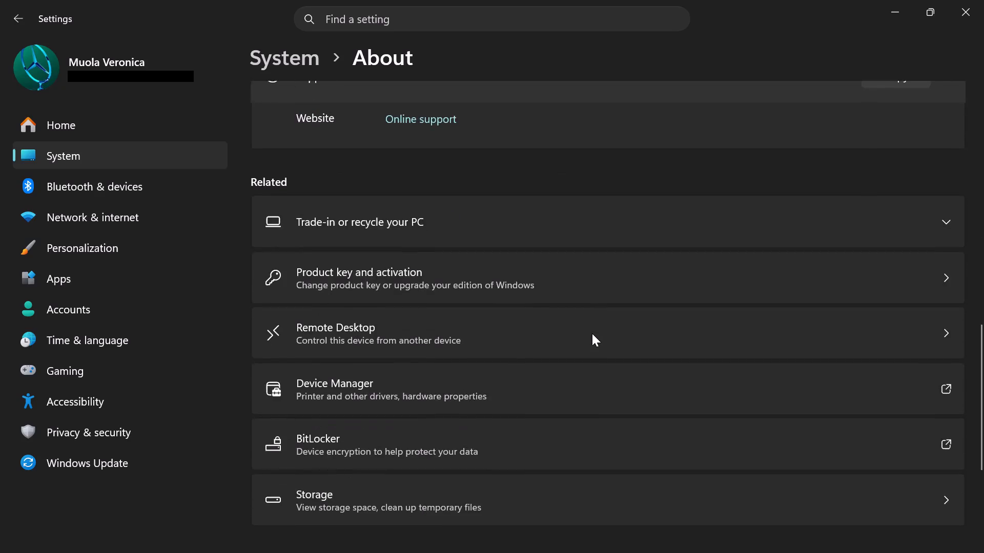
pyautogui.scroll(-2, 592, 333)
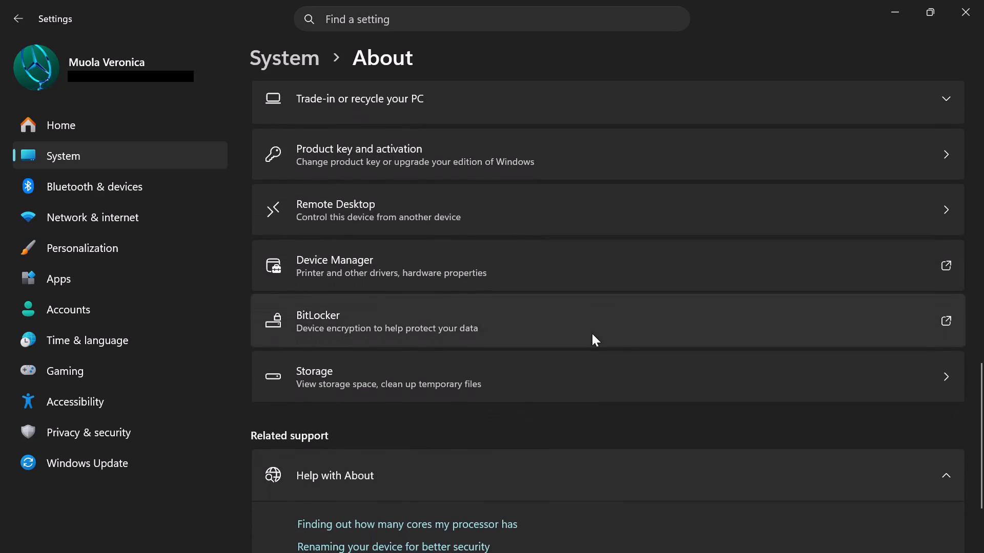
pyautogui.scroll(-2, 592, 333)
pyautogui.scroll(4, 592, 333)
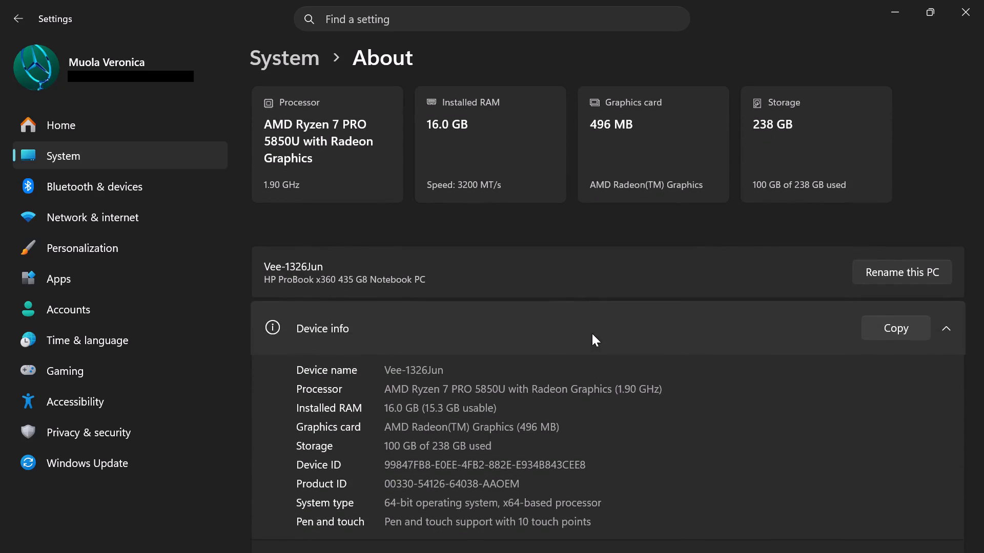
pyautogui.scroll(-1, 592, 333)
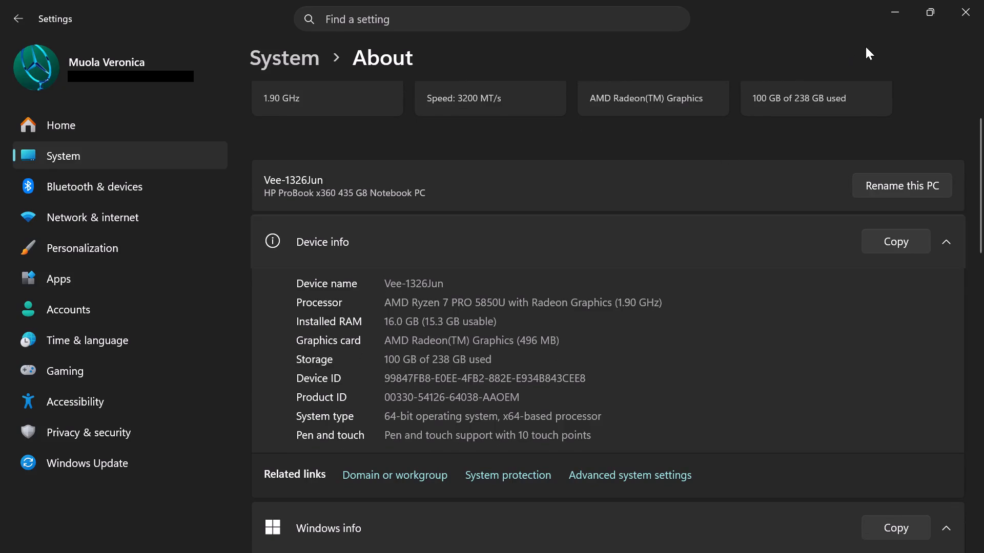
# Close Settings and show the Cloud-Based and Elastic Computing slide in the PowerPoint presentation.
pyautogui.click(963, 11)
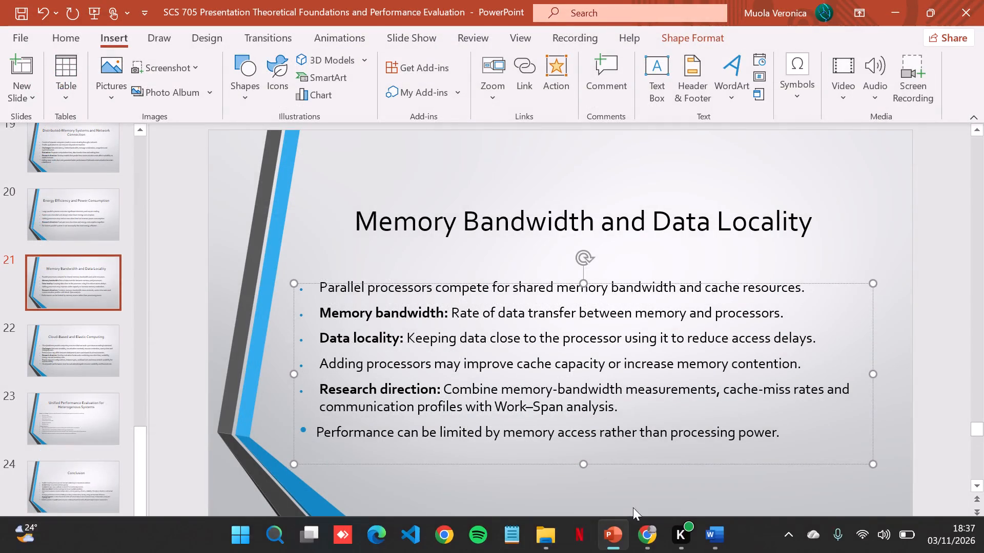
pyautogui.click(471, 355)
pyautogui.click(57, 356)
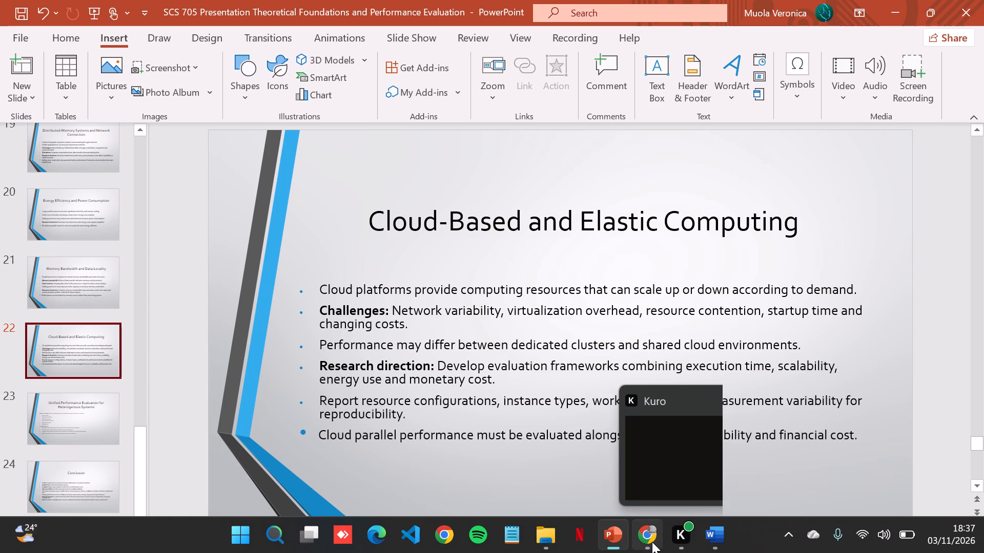
# Switch to the BigBlueButton lecture in Chrome and follow the slide being presented on multicore processors and memory.
pyautogui.click(624, 445)
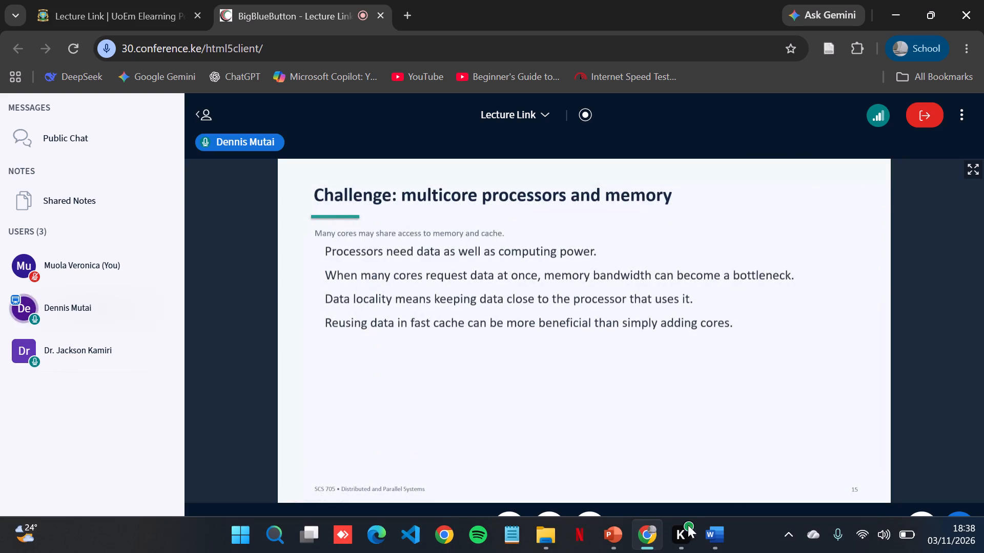
# Return to PowerPoint, go back to the start of the deck and review the title slide and Introduction to Parallel Computing.
pyautogui.click(616, 547)
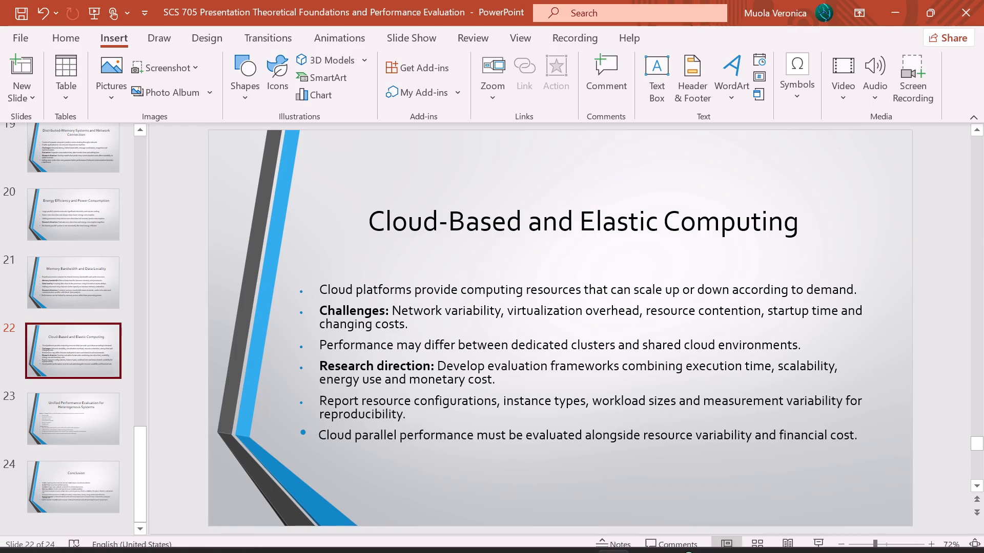
pyautogui.click(72, 147)
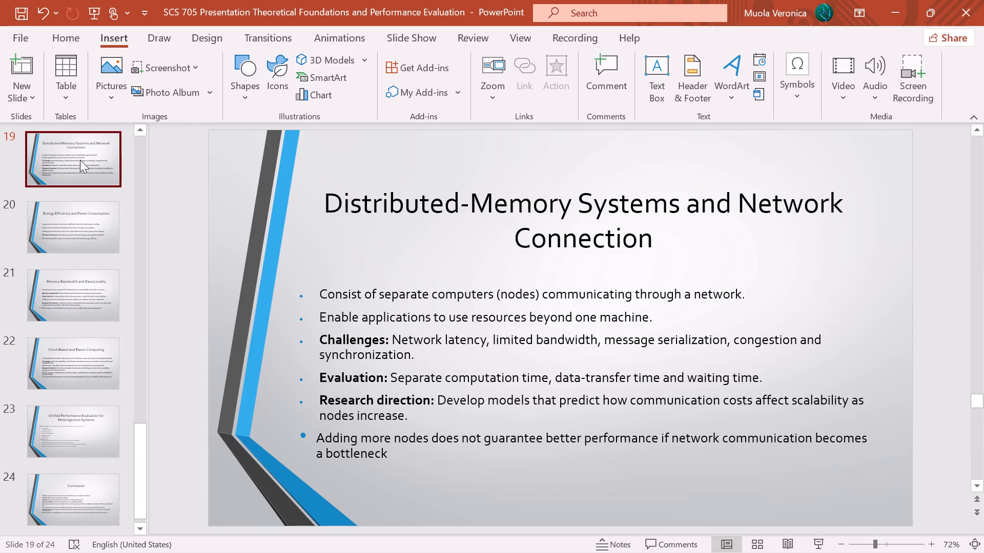
pyautogui.scroll(7, 81, 161)
pyautogui.click(86, 172)
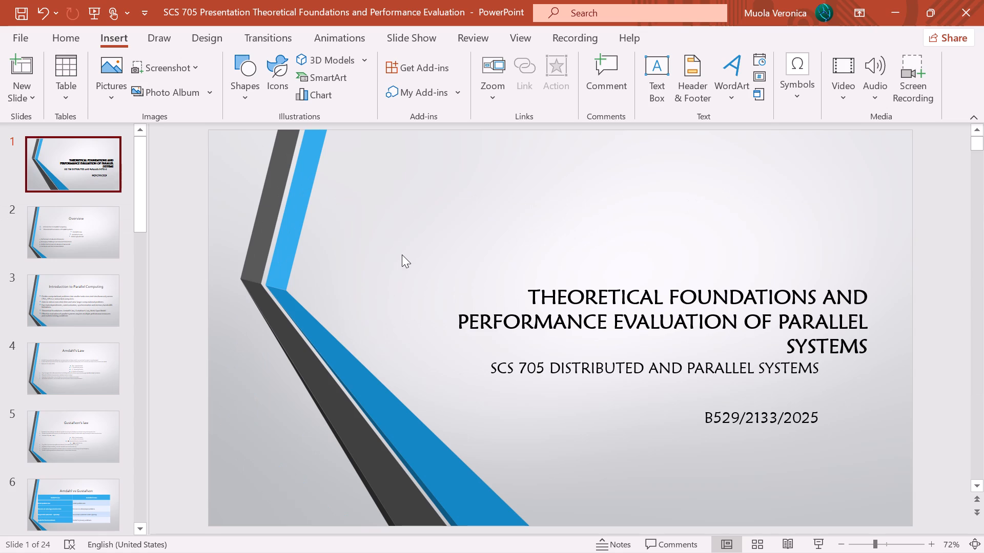
pyautogui.click(656, 328)
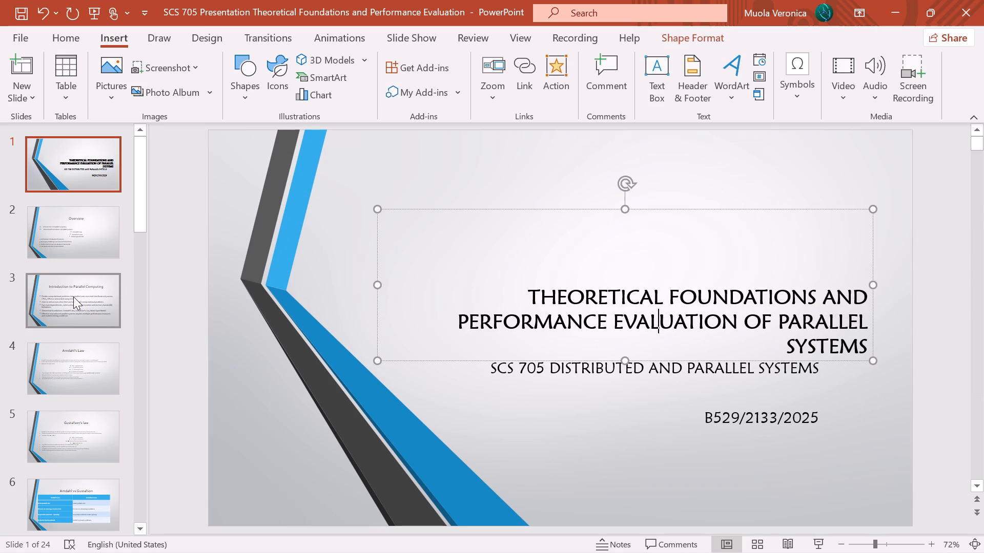
pyautogui.click(73, 296)
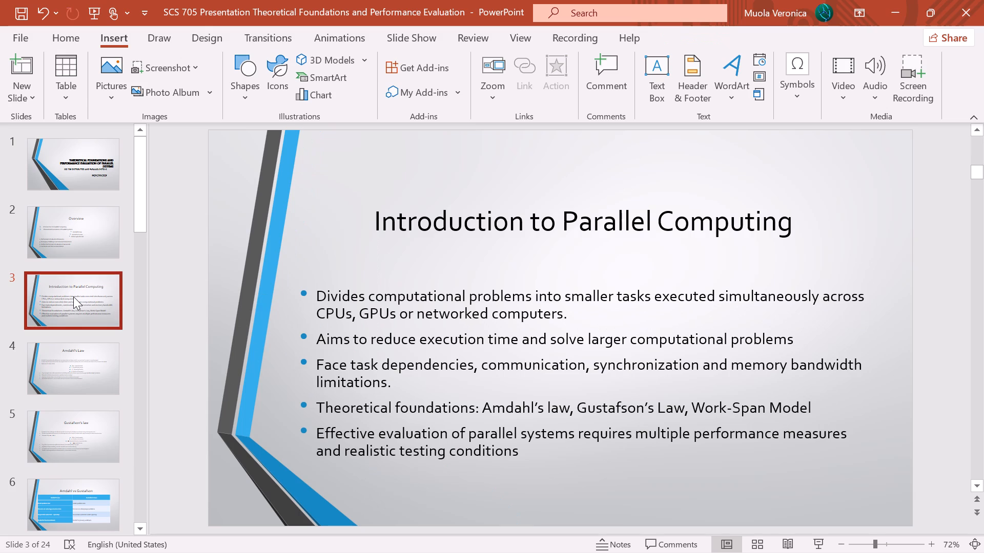
pyautogui.press('Down')
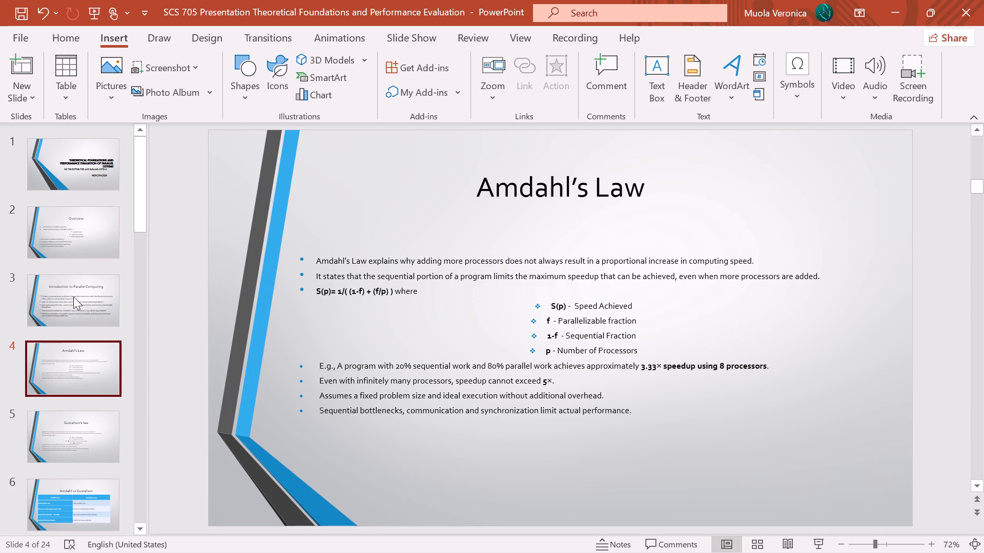
pyautogui.press('Up')
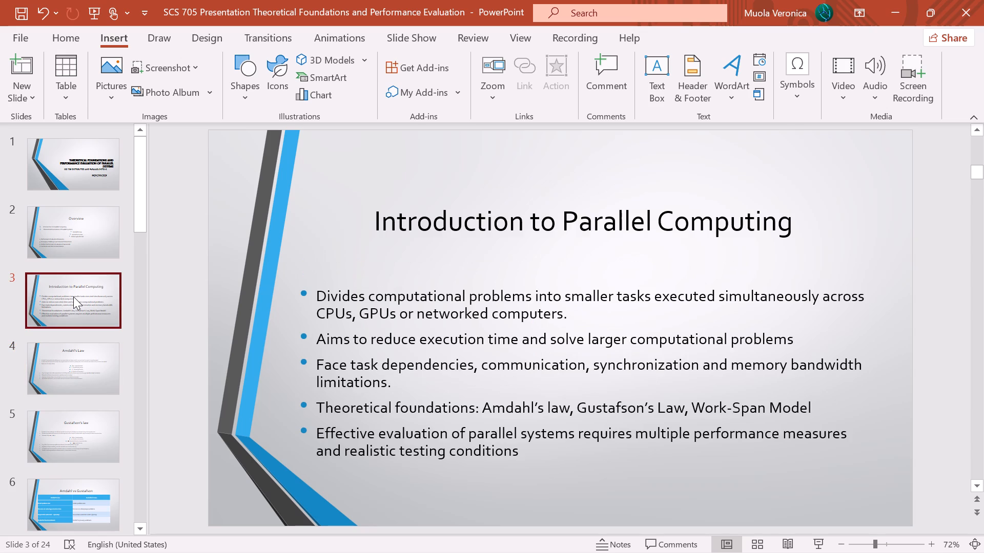
# Read the Amdahl's Law slide line by line, covering the speedup formula, its variable definitions and the worked example.
pyautogui.press('Down')
pyautogui.click(381, 378)
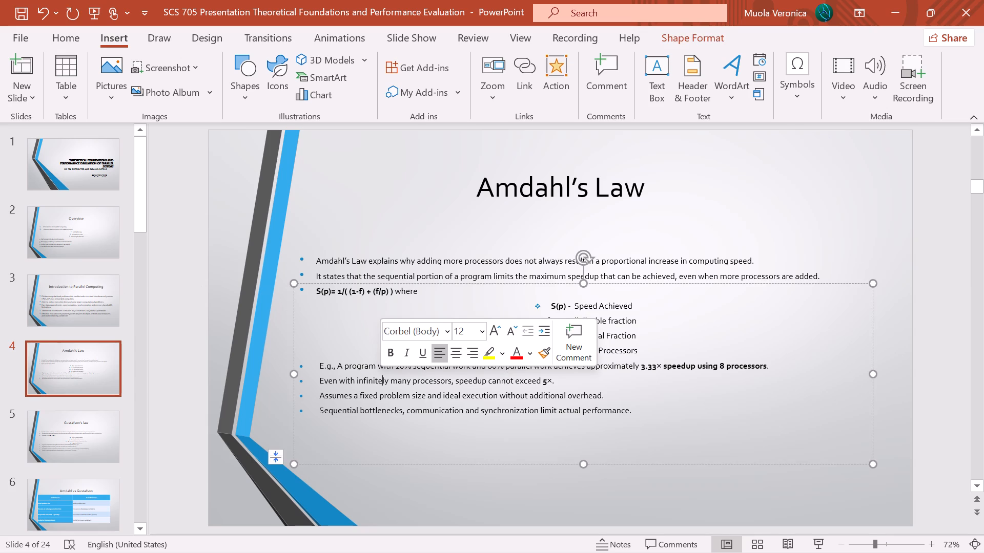
pyautogui.press('Right')
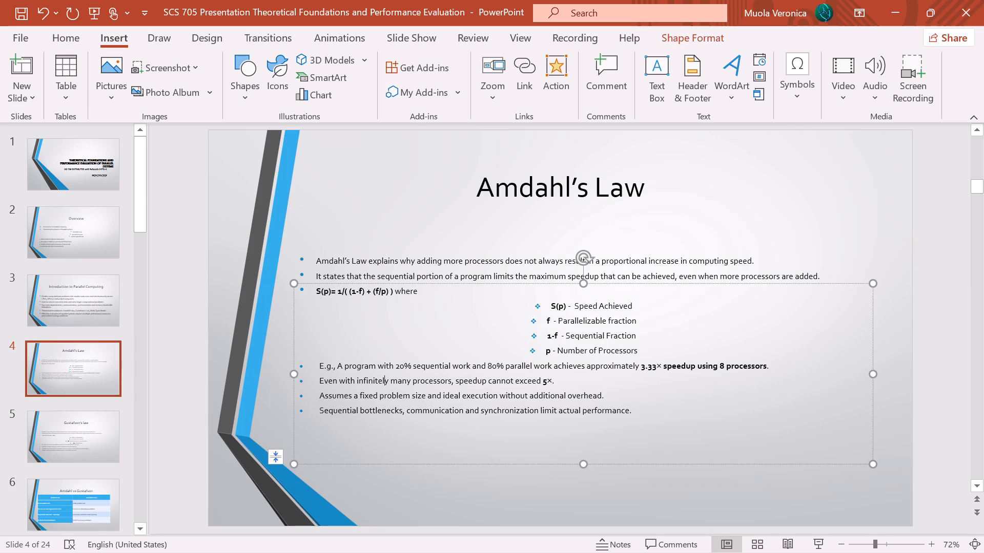
pyautogui.press('Up')
pyautogui.press('Up')
pyautogui.press('Up')
pyautogui.press('Up')
pyautogui.press('Up')
pyautogui.press('Up')
pyautogui.press('Up')
pyautogui.press('Down')
pyautogui.press('Down')
pyautogui.press('Down')
pyautogui.press('Down')
pyautogui.press('Down')
pyautogui.press('Down')
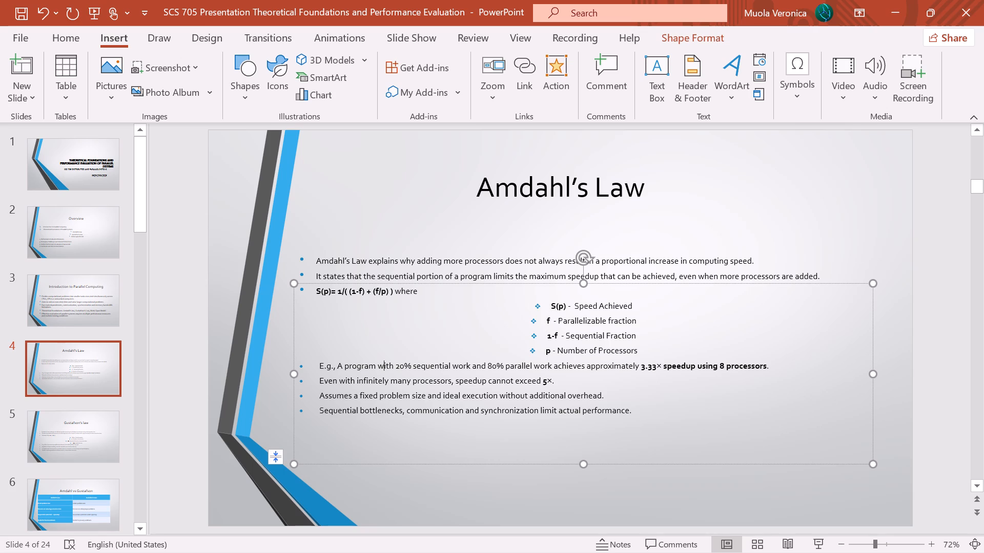
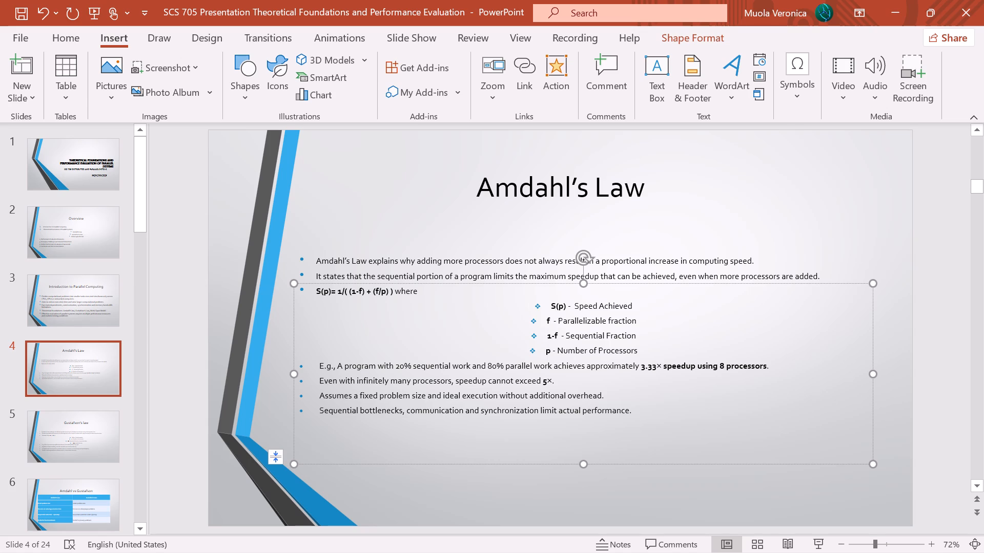
# Read the remaining points on the Amdahl's Law slide and go back over the Introduction to Parallel Computing and Overview slides.
pyautogui.press('Down')
pyautogui.press('Down')
pyautogui.press('Down')
pyautogui.click(33, 324)
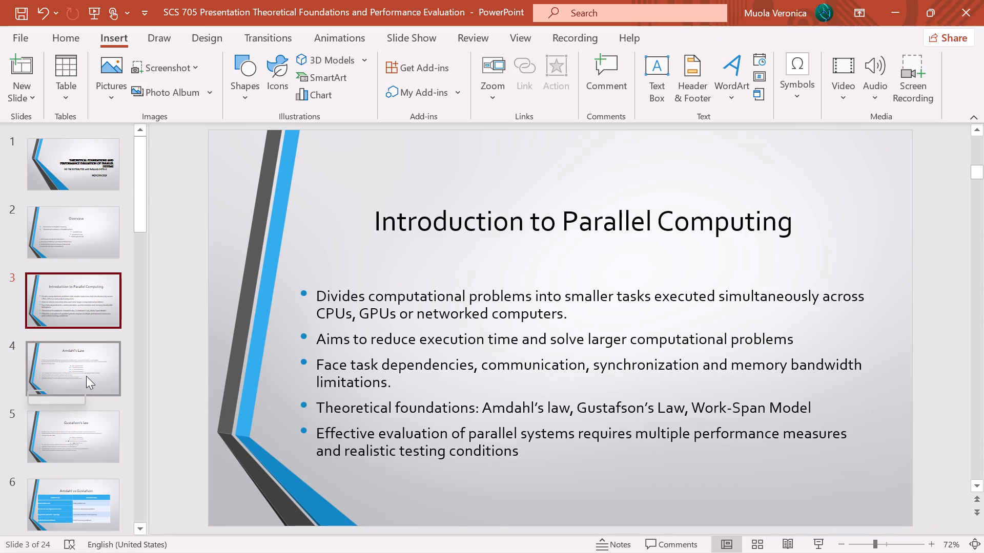
pyautogui.click(86, 376)
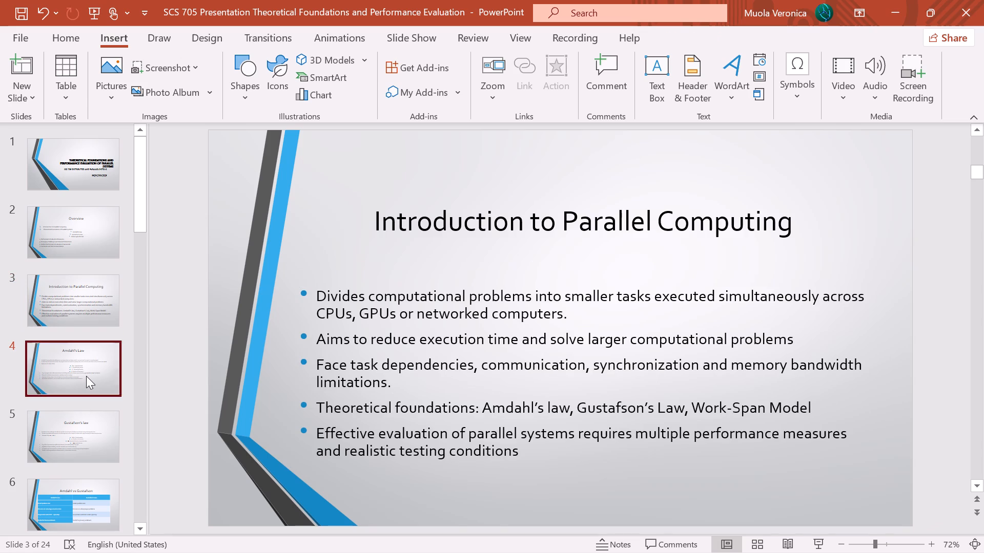
pyautogui.click(97, 214)
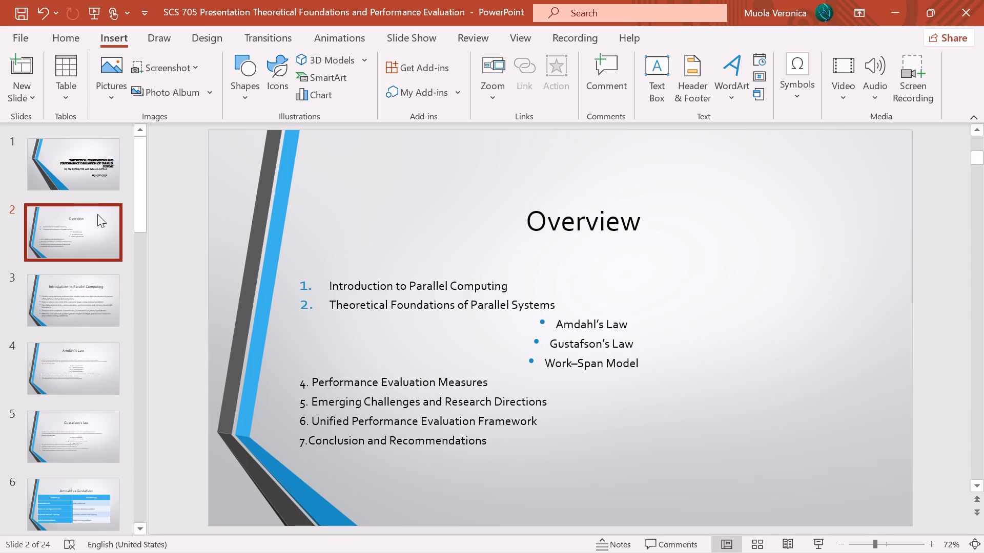
pyautogui.press('Down')
pyautogui.press('Up')
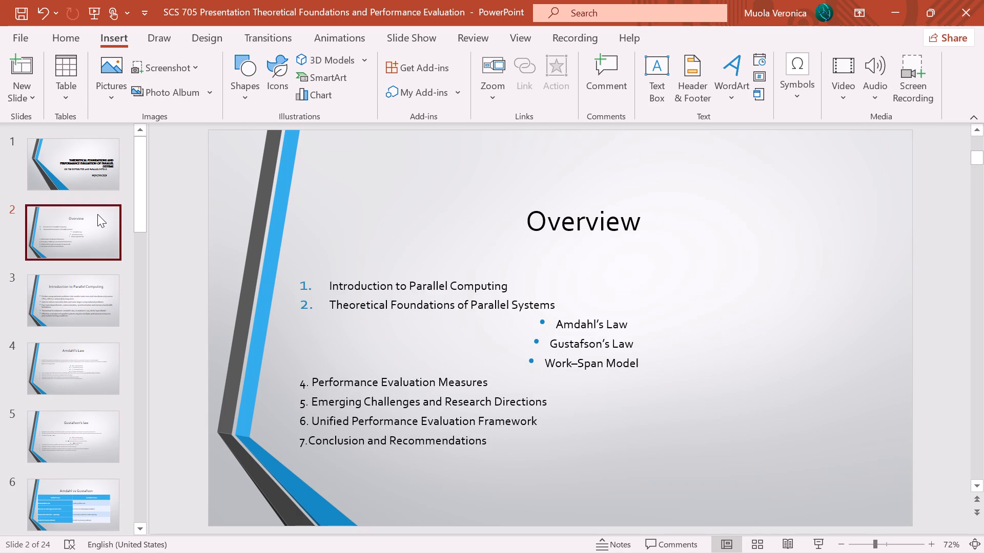
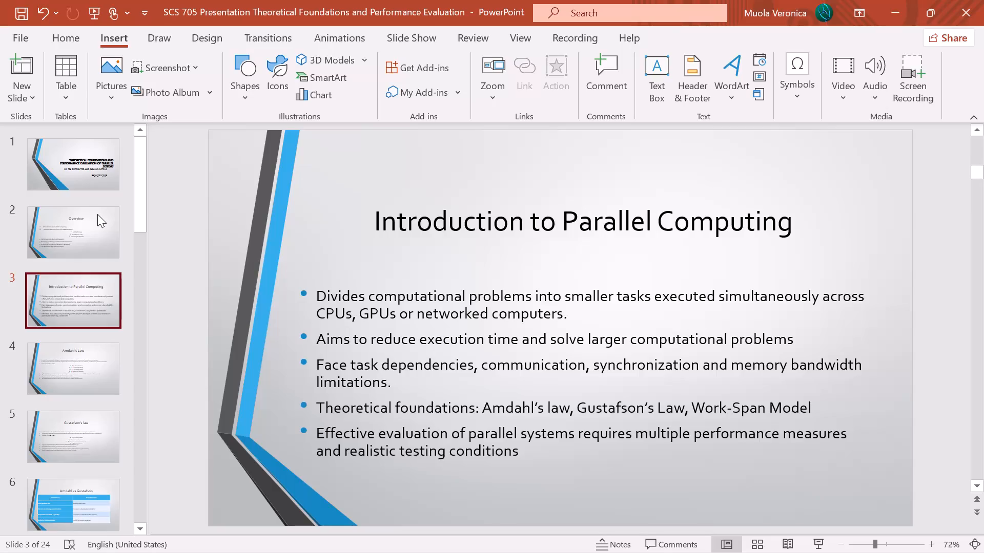
# Go back to the Overview slide and read through its outline, from Theoretical Foundations of Parallel Systems to Emerging Challenges and Research Directions.
pyautogui.press('Up')
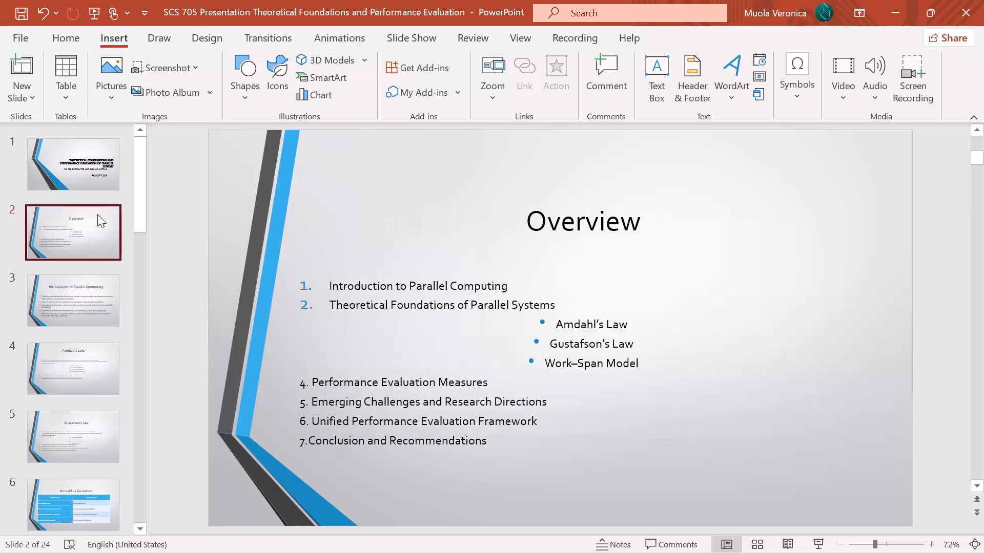
pyautogui.click(439, 374)
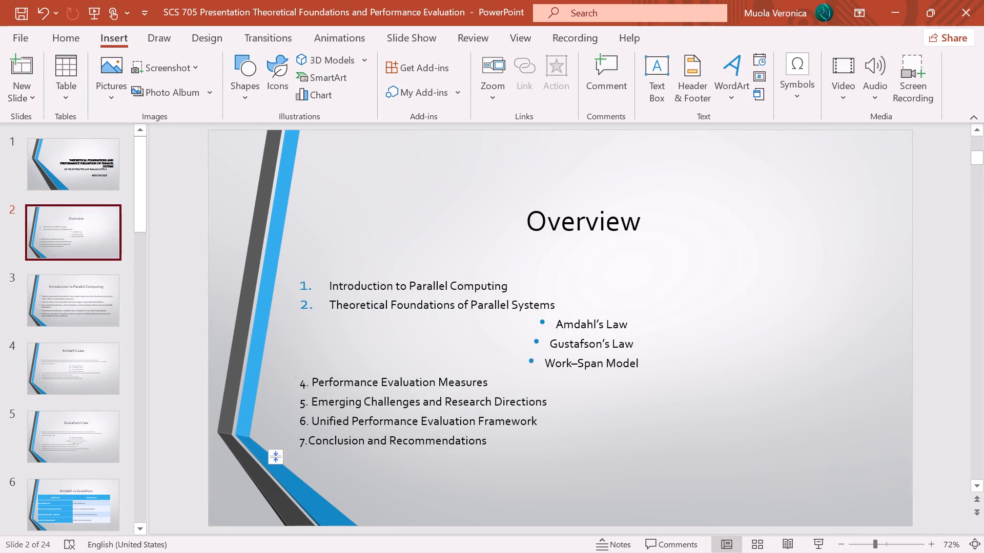
pyautogui.click(439, 374)
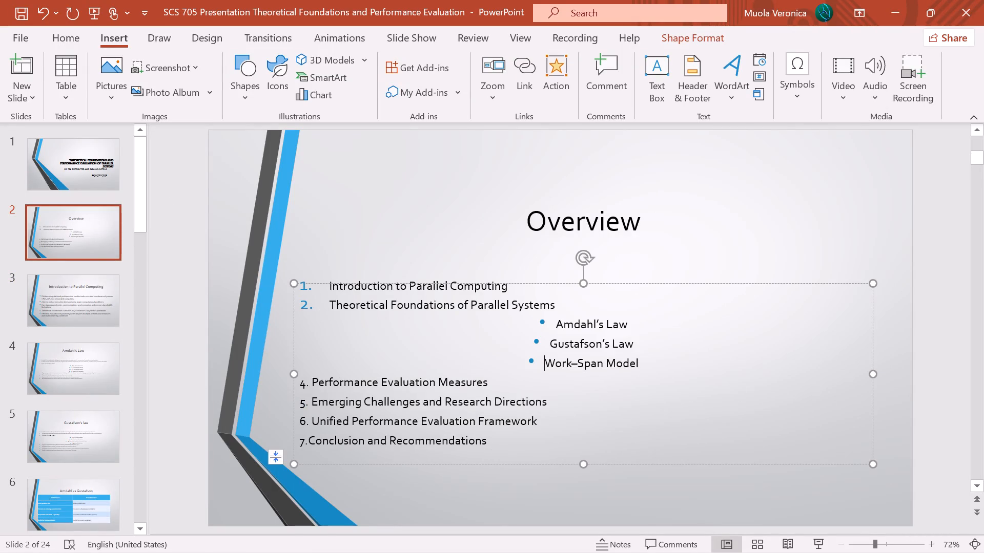
pyautogui.doubleClick(439, 374)
pyautogui.doubleClick(431, 390)
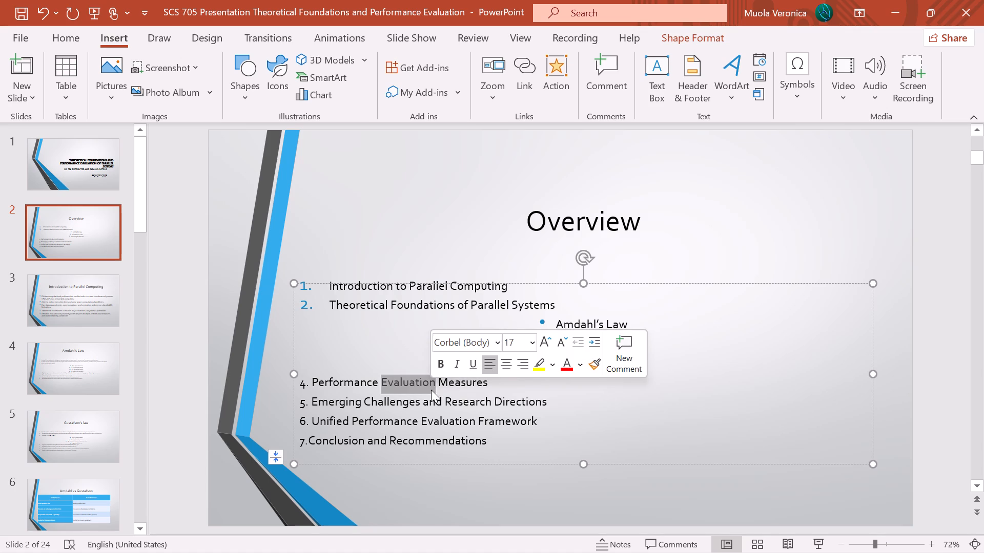
pyautogui.click(431, 390)
pyautogui.press('Down')
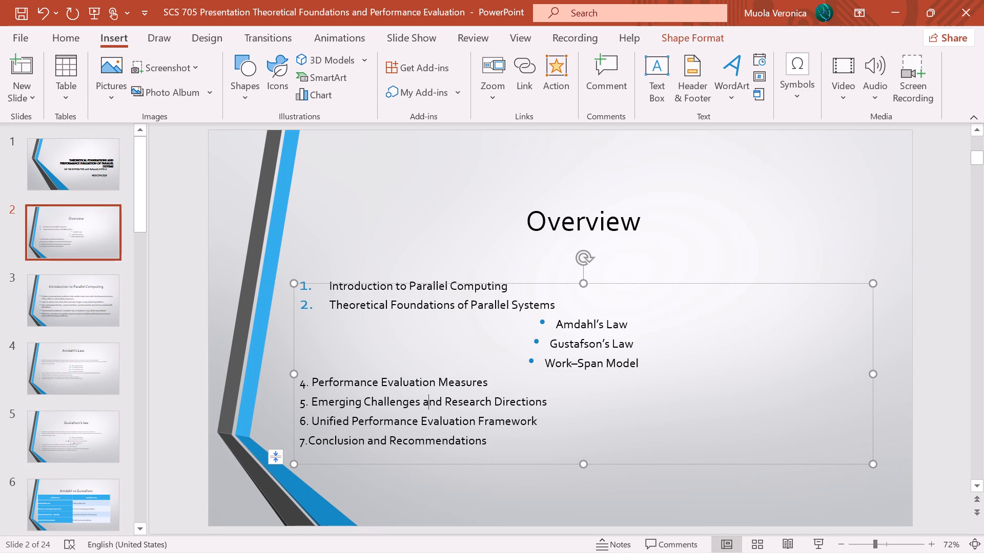
pyautogui.click(535, 402)
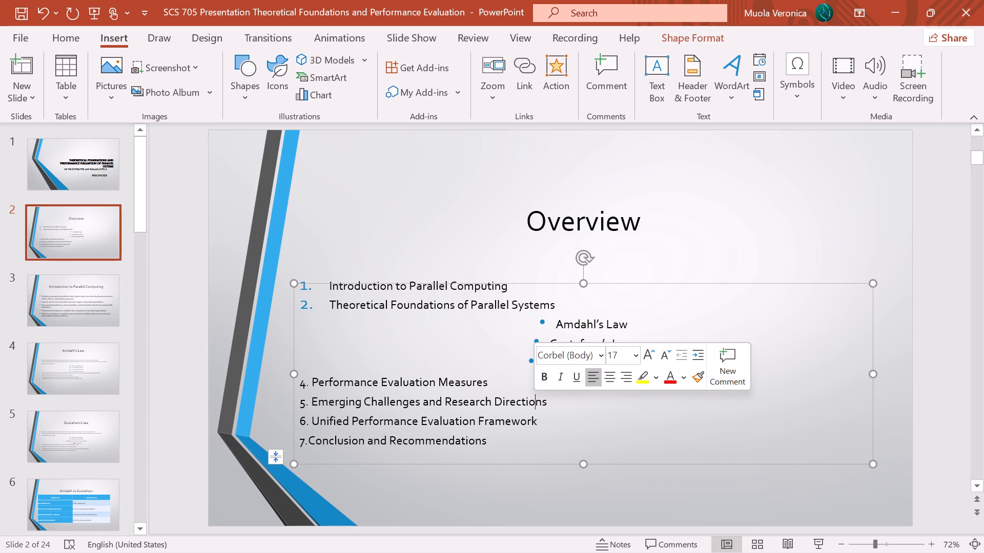
pyautogui.click(535, 402)
pyautogui.press('Up')
pyautogui.press('Up')
pyautogui.press('Up')
pyautogui.press('Up')
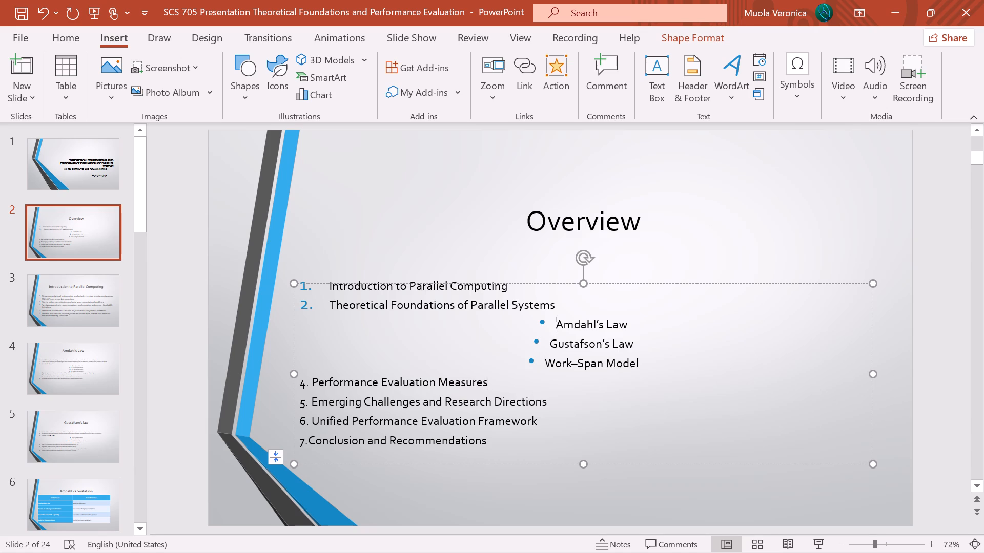
pyautogui.press('Up')
pyautogui.press('Down')
pyautogui.press('Down')
pyautogui.press('Down')
pyautogui.press('Down')
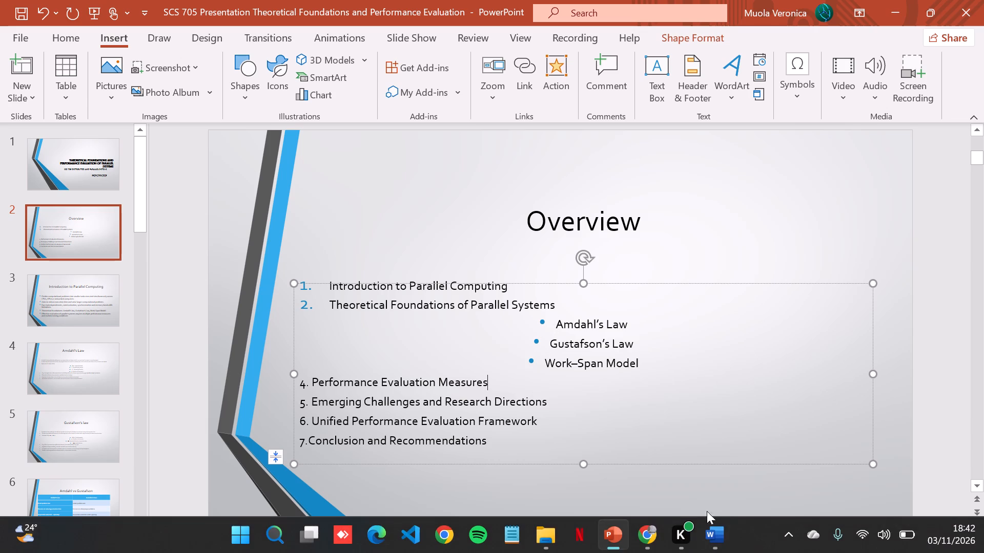
# Switch to the BigBlueButton lecture in Chrome to view the shared Main Points slide and check the reaction options.
pyautogui.click(652, 535)
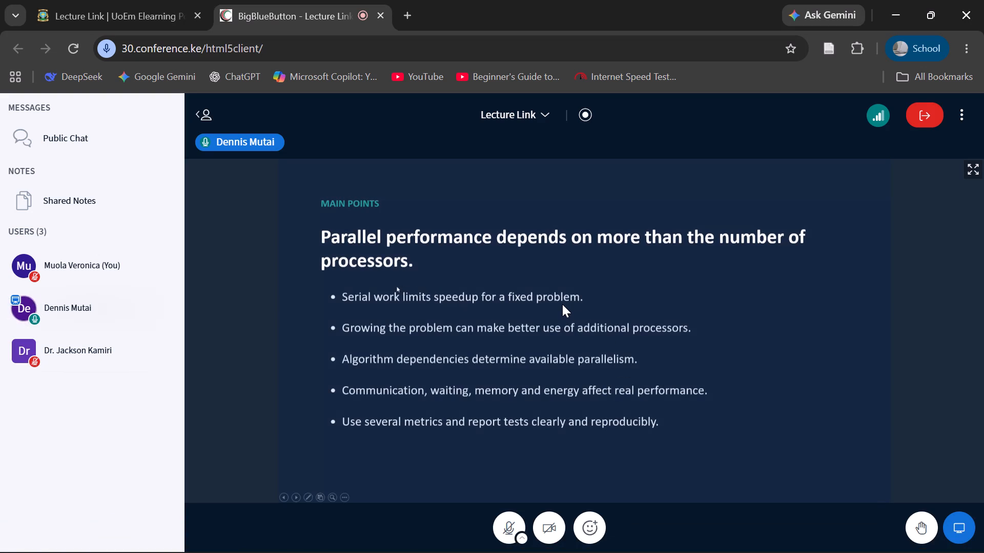
pyautogui.click(592, 530)
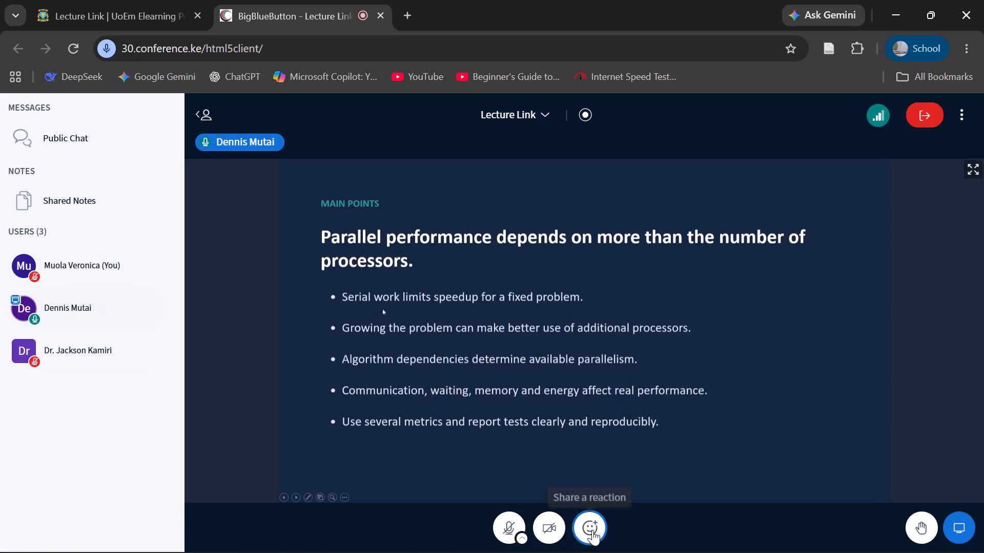
pyautogui.click(669, 478)
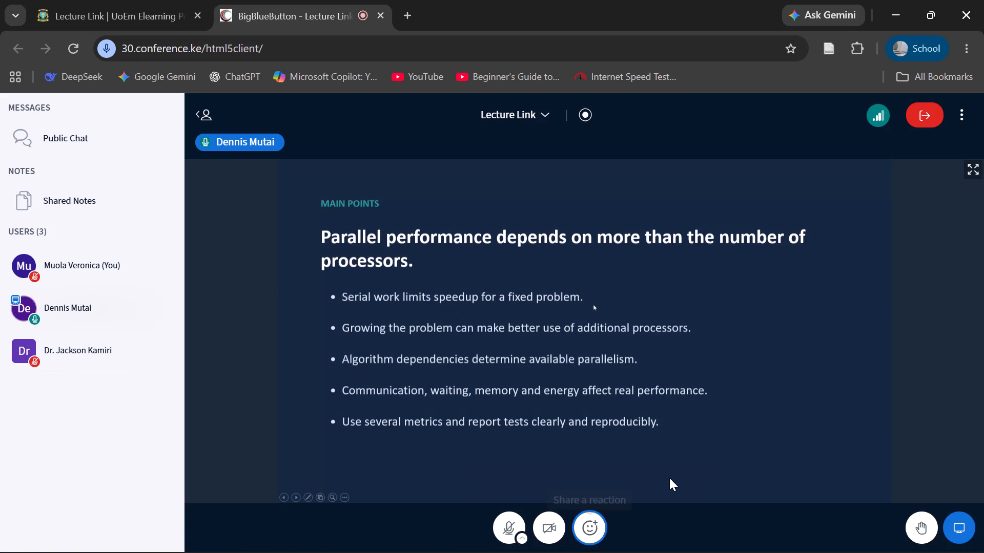
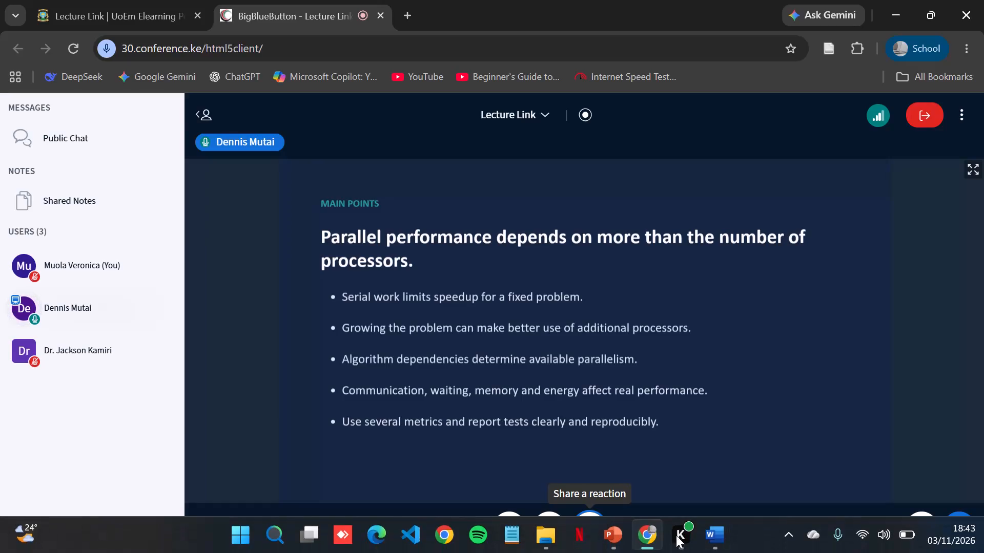
# Switch to the Word notes and read the Amdahl's Law section from Understanding the formula through the short version for PowerPoint documentation.
pyautogui.click(698, 543)
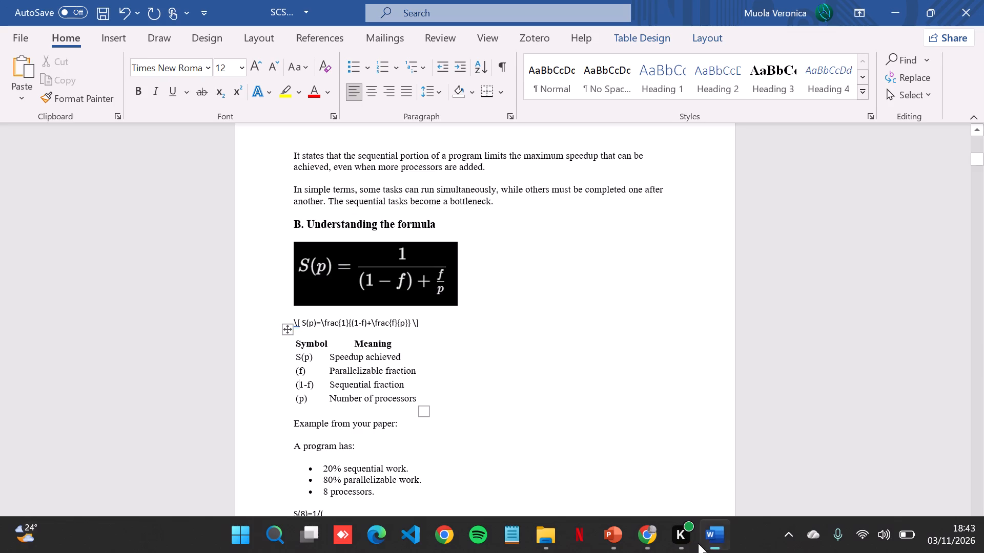
pyautogui.click(604, 457)
pyautogui.press('Down')
pyautogui.press('Down')
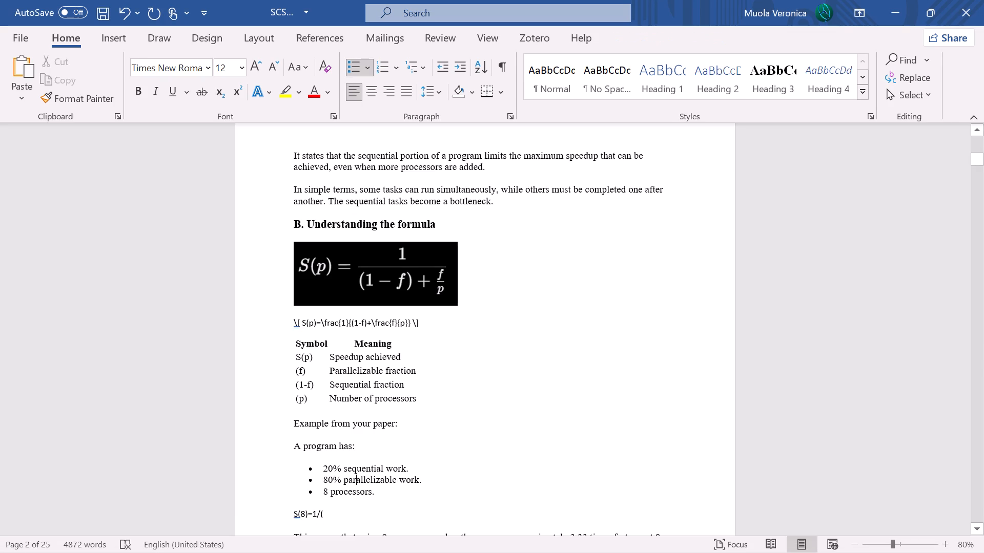
pyautogui.press('Down')
pyautogui.press('Down')
pyautogui.press('Down')
pyautogui.press('Down')
pyautogui.press('Down')
pyautogui.press('Down')
pyautogui.press('Down')
pyautogui.press('Down')
pyautogui.press('Down')
pyautogui.press('Down')
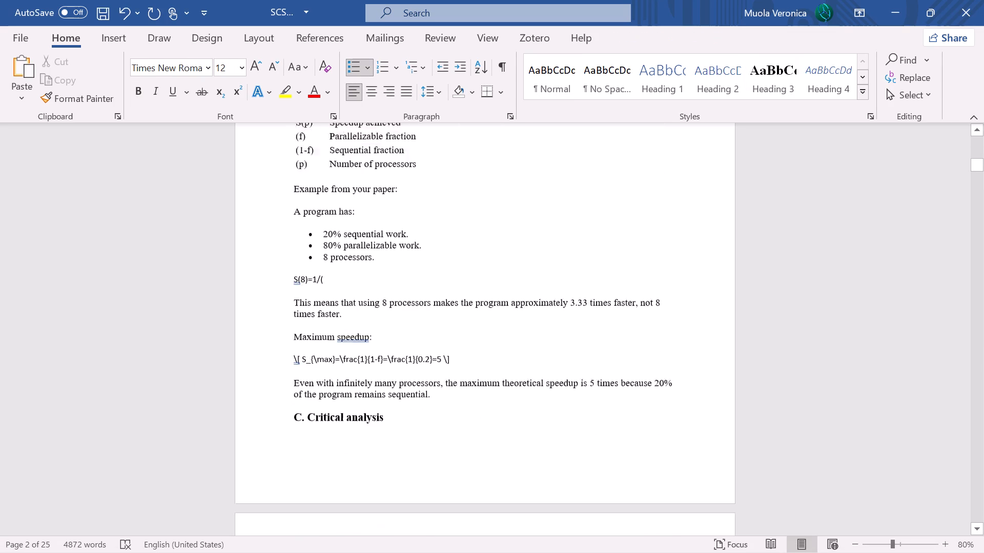
pyautogui.press('Down')
pyautogui.press('Down')
pyautogui.press('Down')
pyautogui.press('Down')
pyautogui.press('Down')
pyautogui.press('Down')
pyautogui.press('Down')
pyautogui.press('Down')
pyautogui.press('Down')
pyautogui.press('Down')
pyautogui.press('Down')
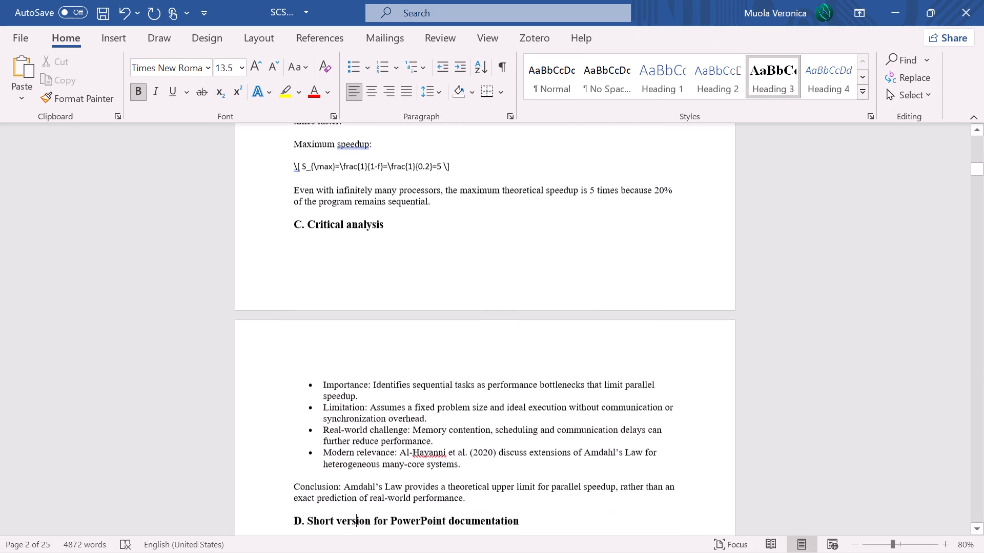
pyautogui.press('Down')
pyautogui.press('Down')
pyautogui.press('Down')
pyautogui.press('Down')
pyautogui.press('Down')
pyautogui.press('Down')
pyautogui.press('Down')
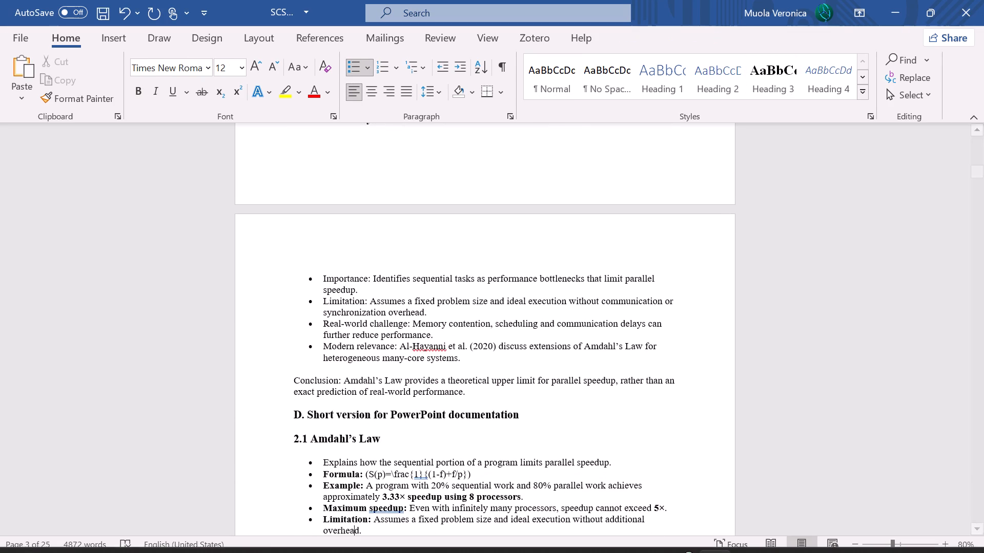
# Return to the BigBlueButton lecture in Chrome to check the shared presentation.
pyautogui.click(645, 539)
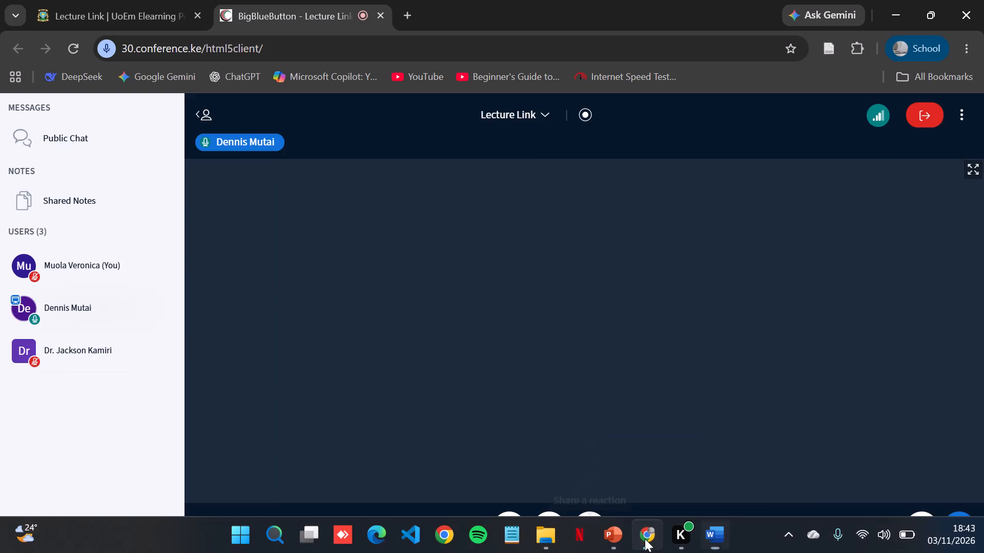
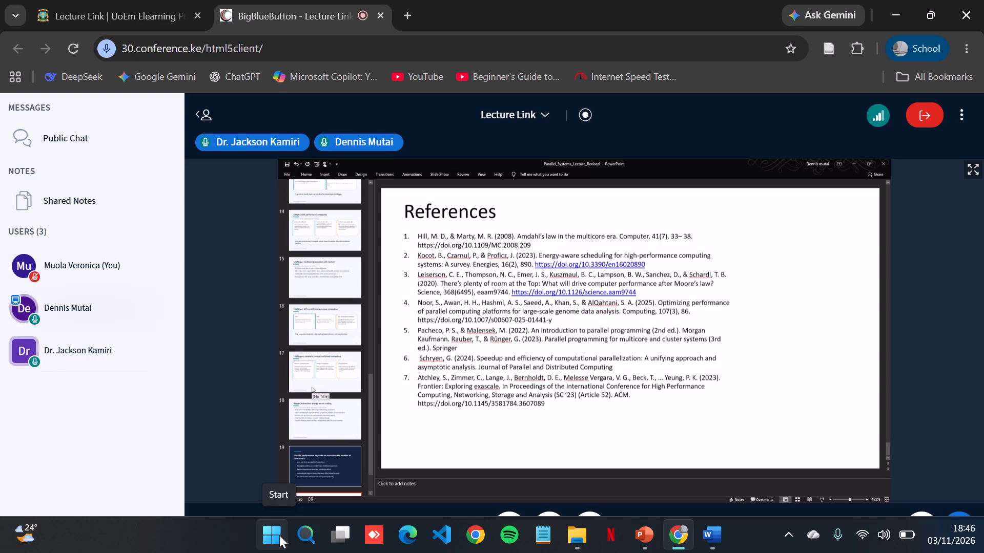
# Leave the lecture window for the desktop and launch the Kuro application.
pyautogui.press('super+d')
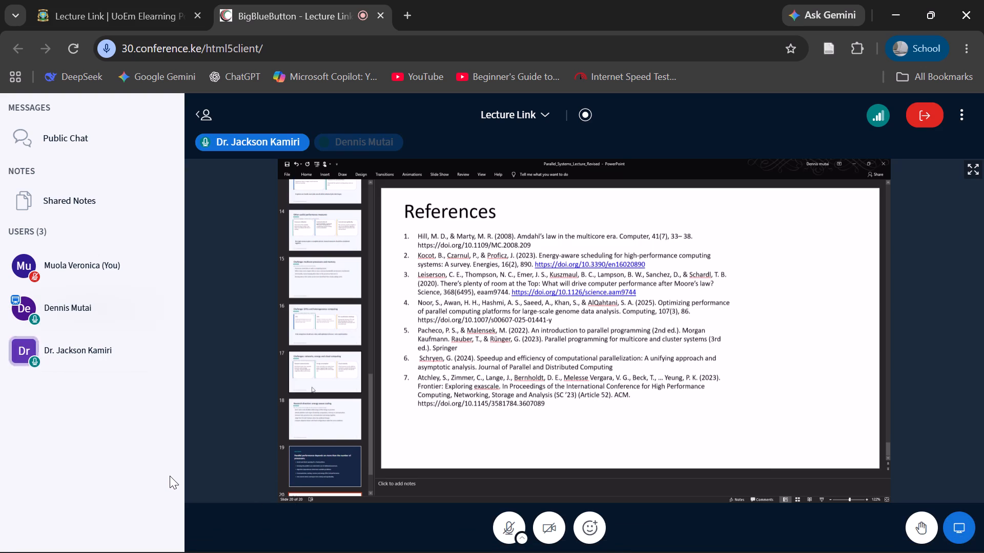
pyautogui.press('super+d')
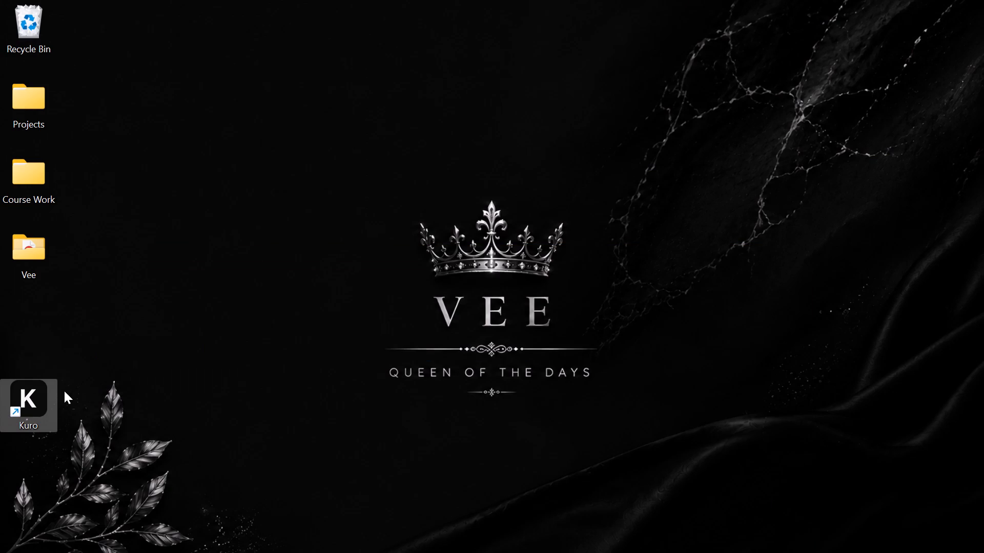
pyautogui.doubleClick(33, 402)
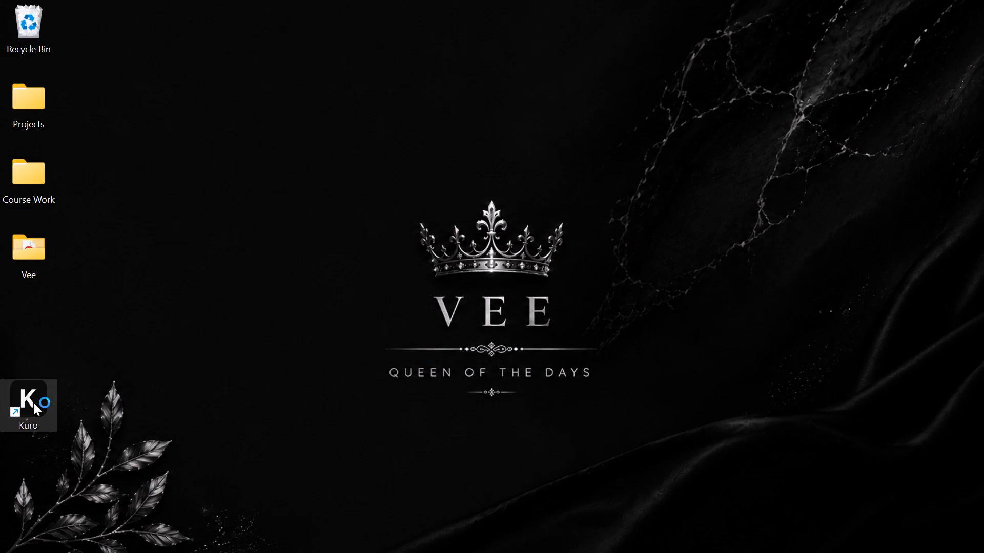
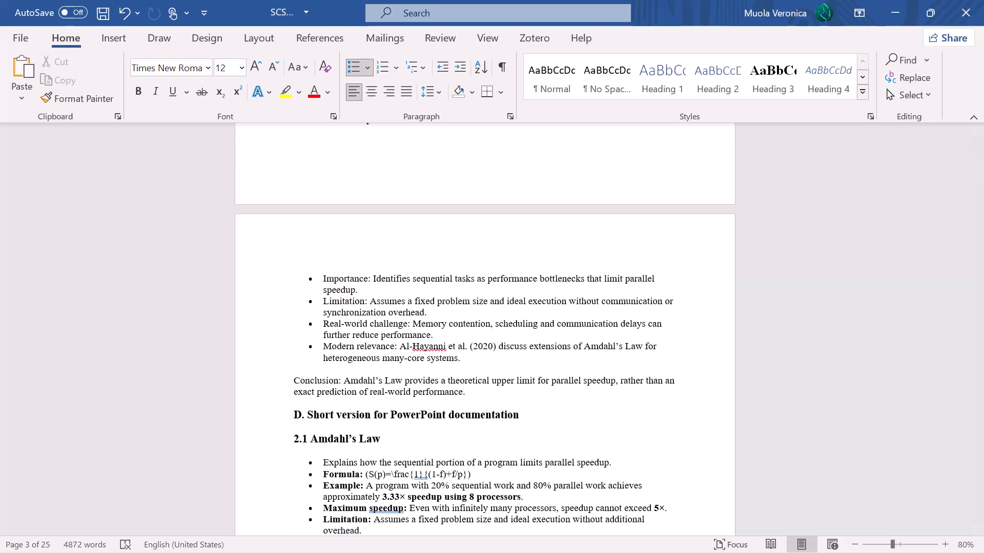
# Read the Word notes from the Amdahl's Law conclusion and short PowerPoint version through the start of section 2.2 Gustafson's Law.
pyautogui.press('Down')
pyautogui.press('Down')
pyautogui.press('Down')
pyautogui.press('Down')
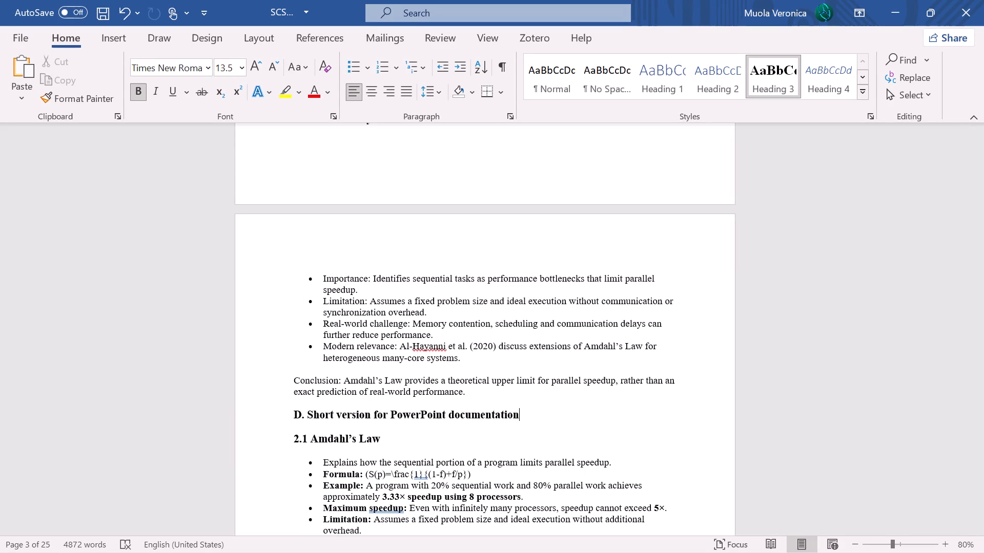
pyautogui.press('Down')
pyautogui.press('Down')
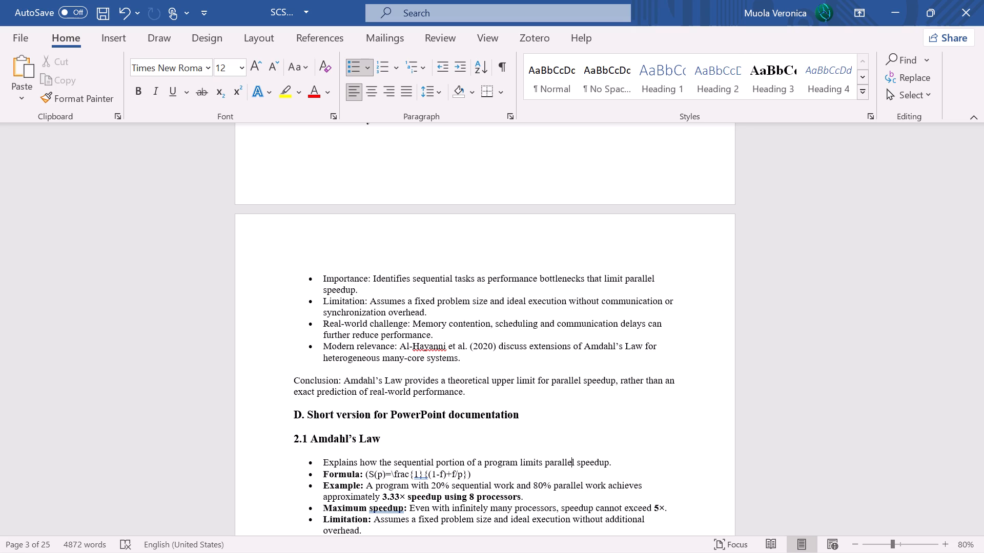
pyautogui.press('Down')
pyautogui.press('Down')
pyautogui.press('Down')
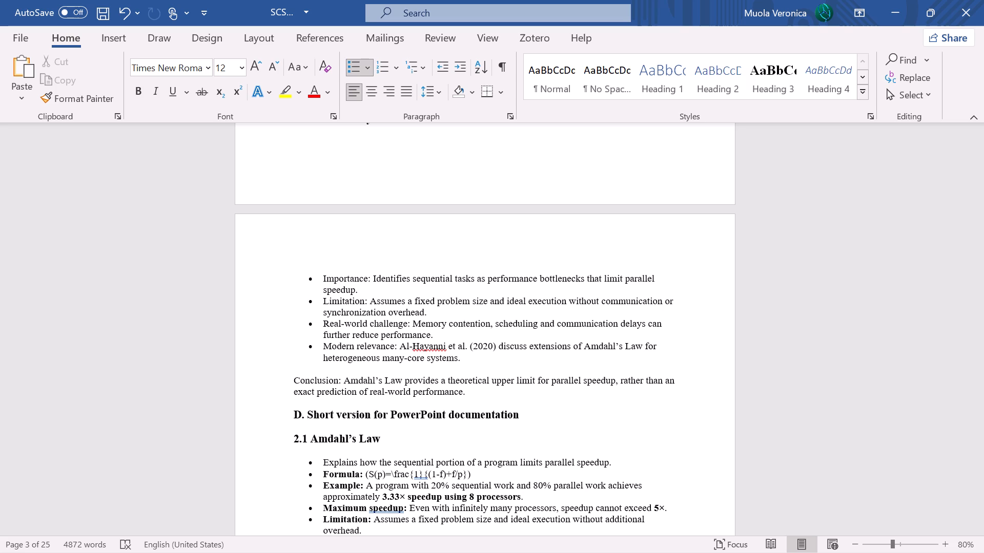
pyautogui.press('Down')
pyautogui.click(561, 330)
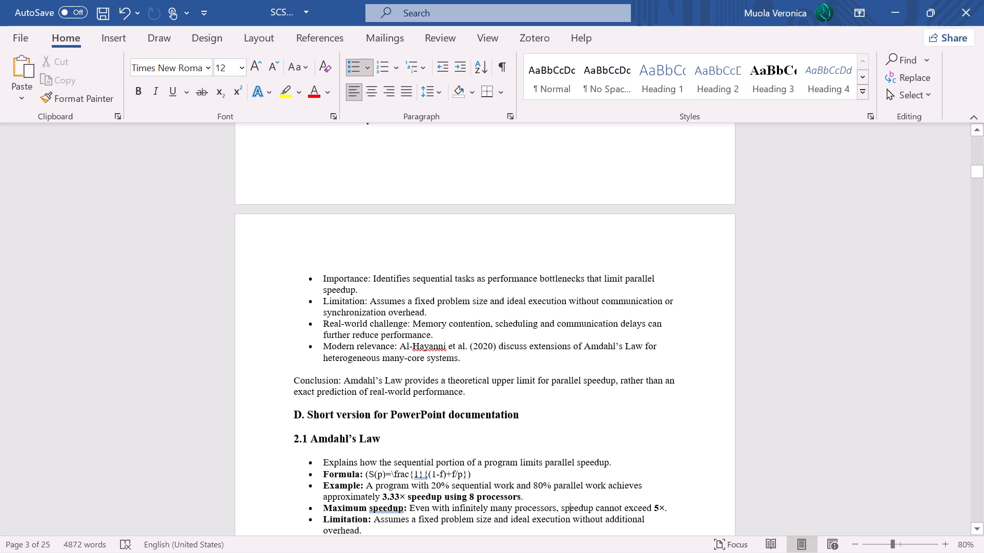
pyautogui.press('Down')
pyautogui.press('Down')
pyautogui.press('Down')
pyautogui.press('Down')
pyautogui.press('Down')
pyautogui.press('Down')
pyautogui.press('Down')
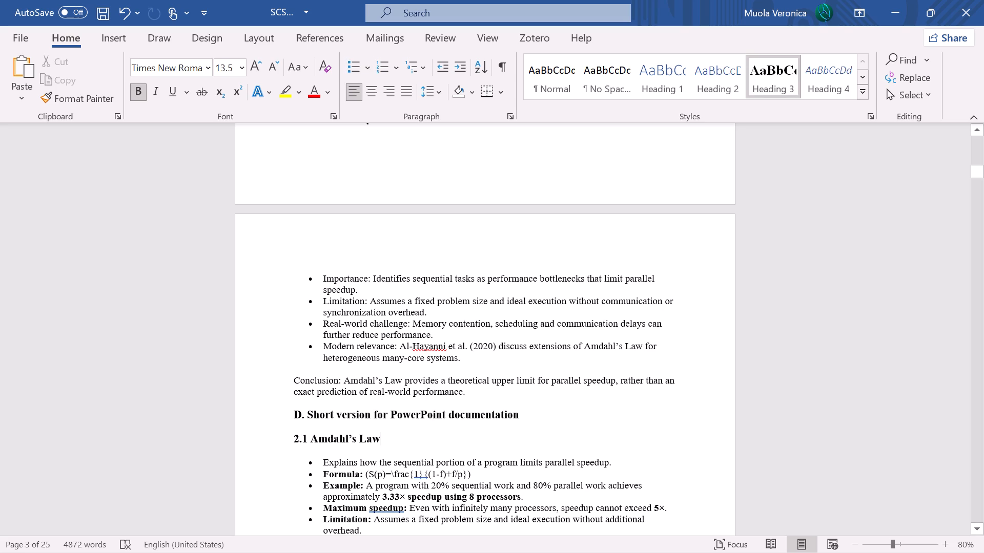
pyautogui.press('Down')
pyautogui.press('Down')
pyautogui.press('Down')
pyautogui.press('Down')
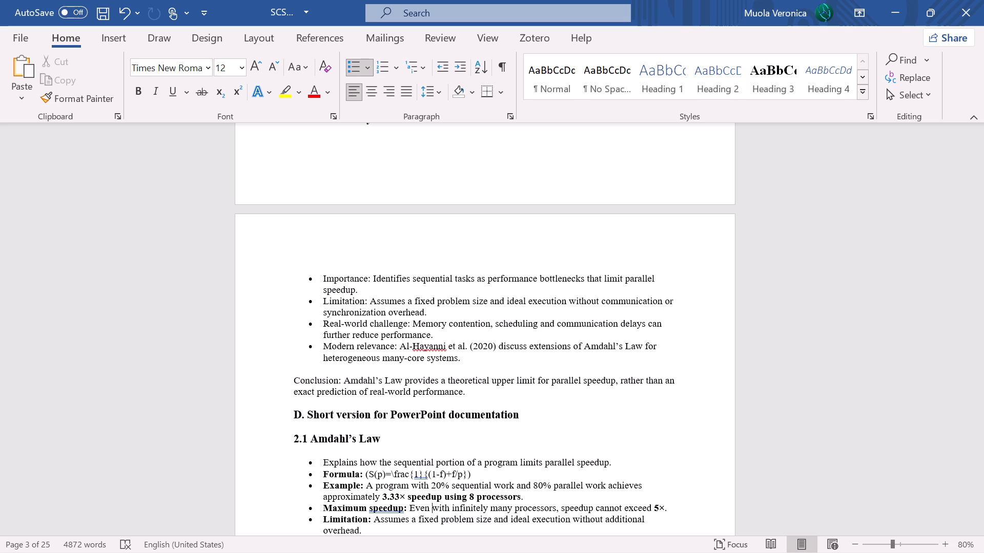
pyautogui.scroll(-1, 543, 384)
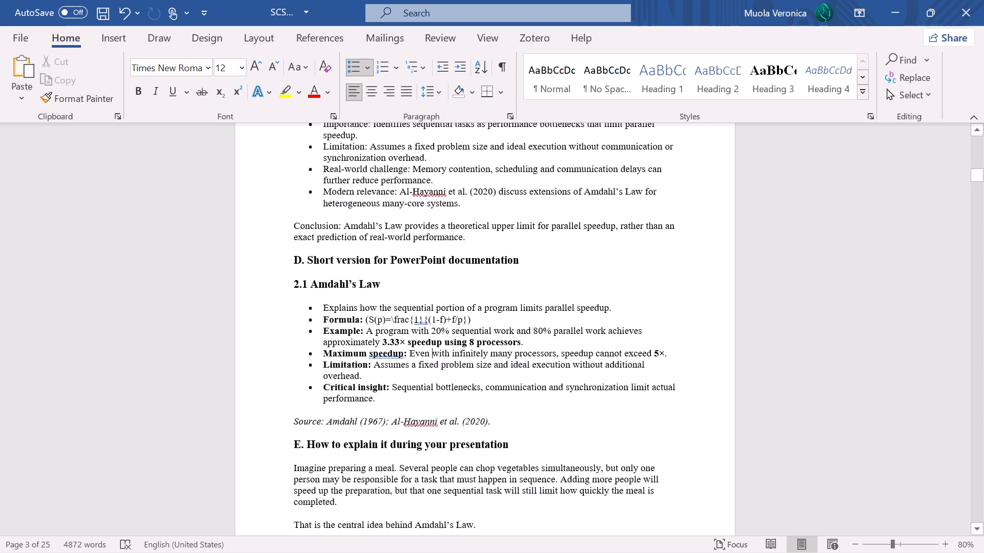
pyautogui.scroll(-5, 543, 384)
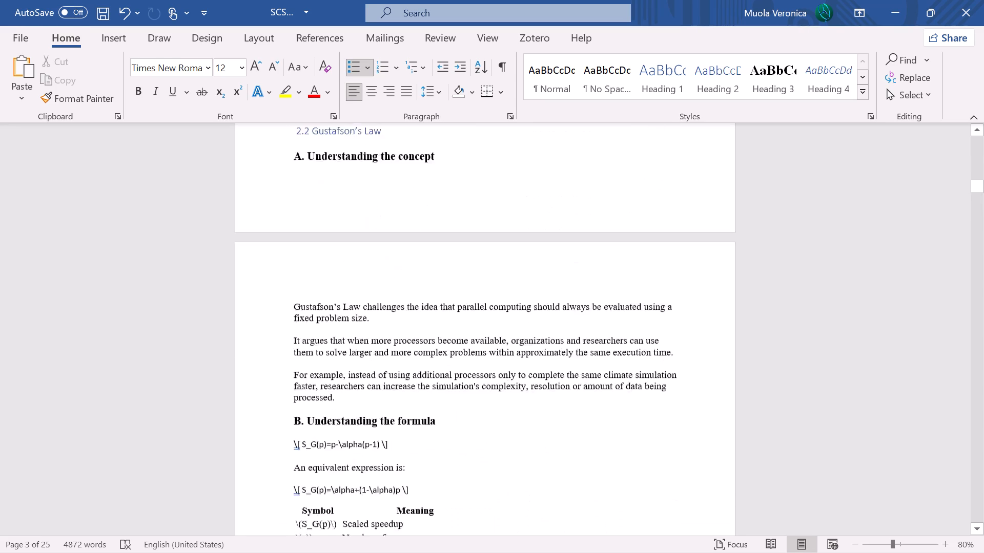
pyautogui.scroll(1, 543, 384)
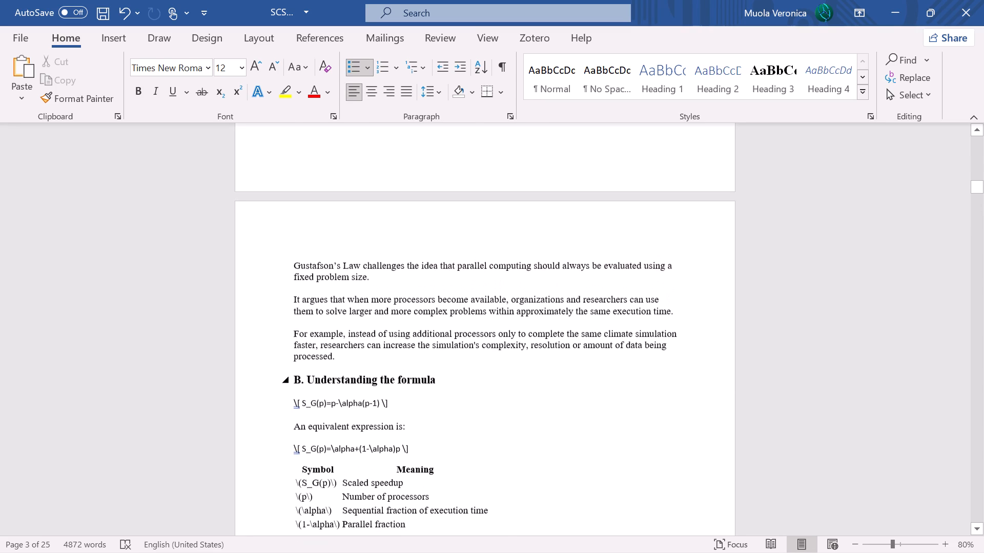
pyautogui.scroll(1, 543, 384)
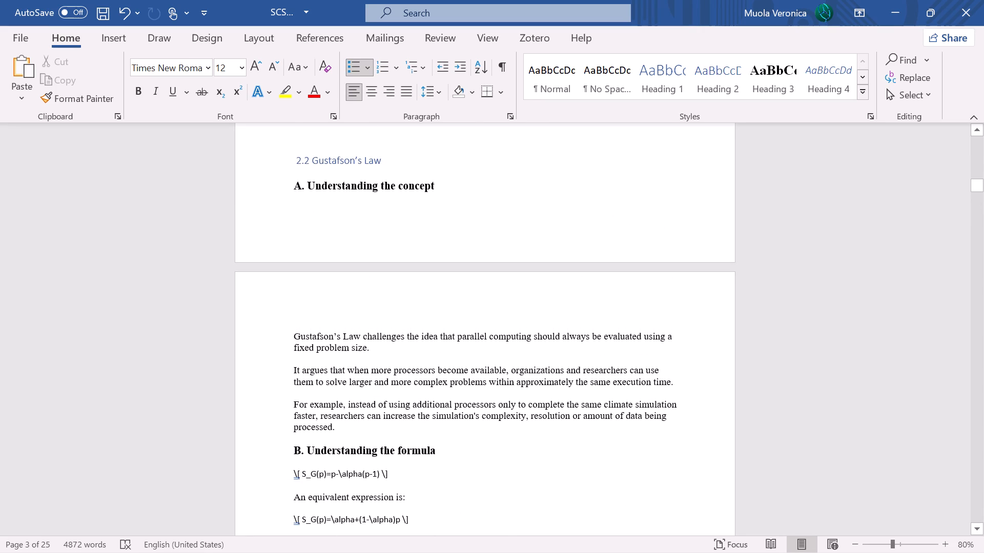
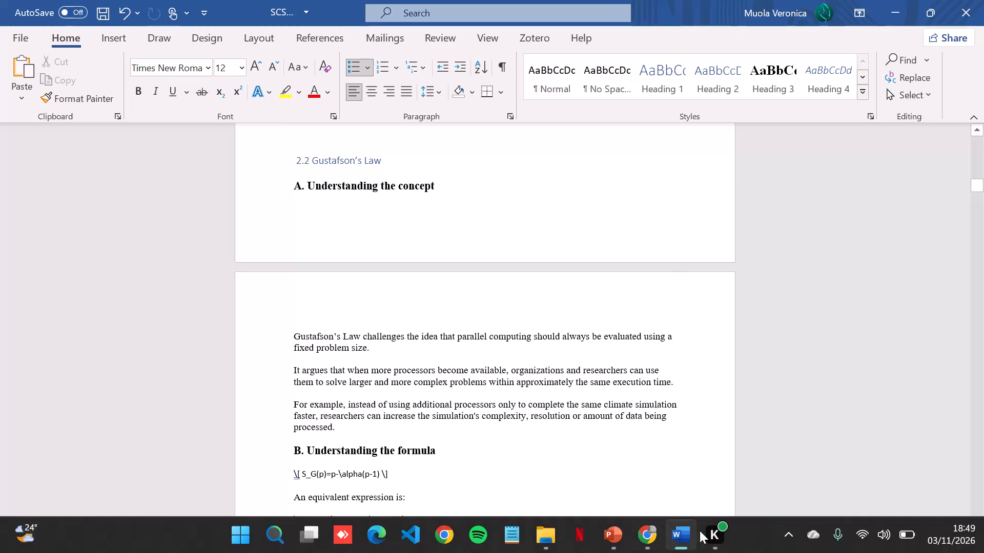
# Switch to the online lecture in Chrome and toggle the microphone to speak, leaving it muted.
pyautogui.click(657, 544)
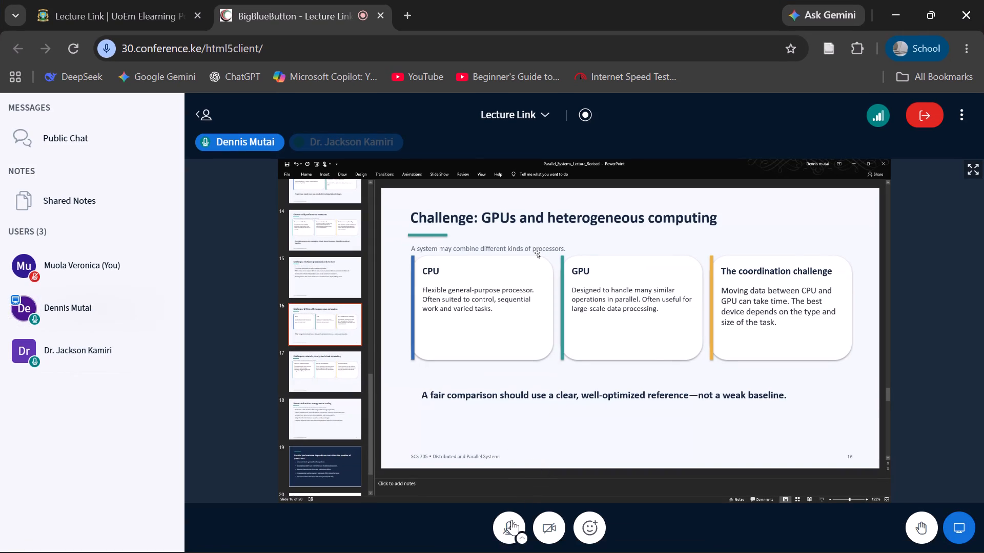
pyautogui.click(508, 520)
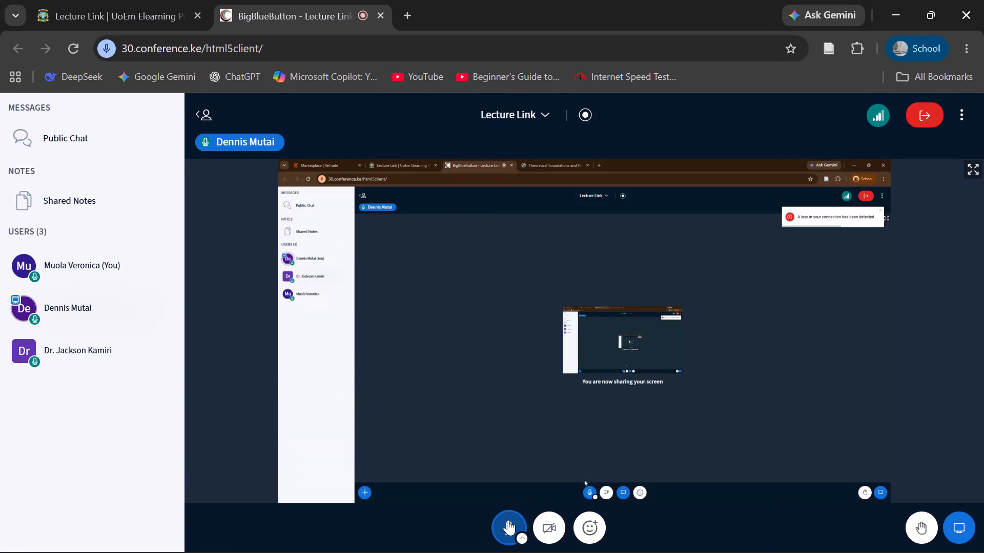
pyautogui.click(508, 520)
pyautogui.click(508, 520)
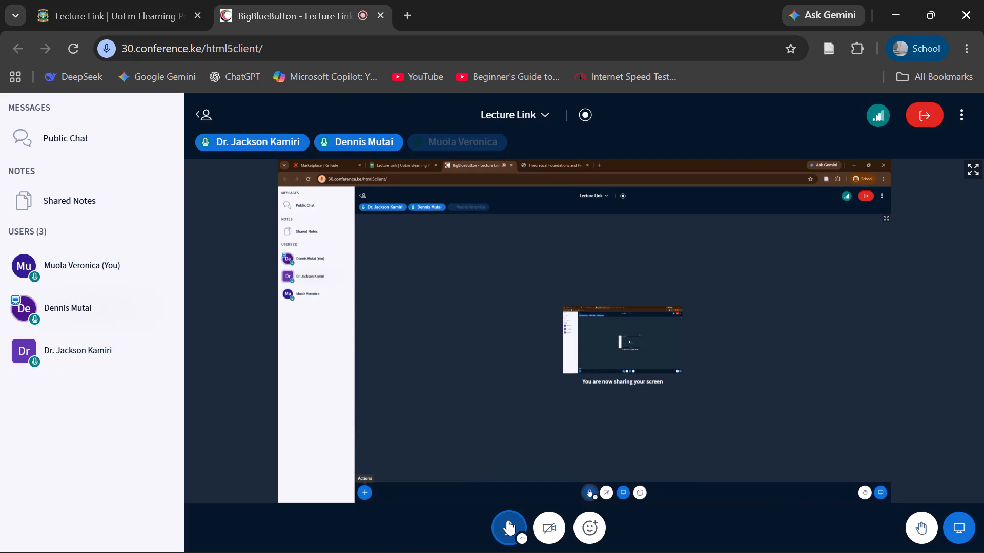
pyautogui.click(508, 520)
pyautogui.click(508, 520)
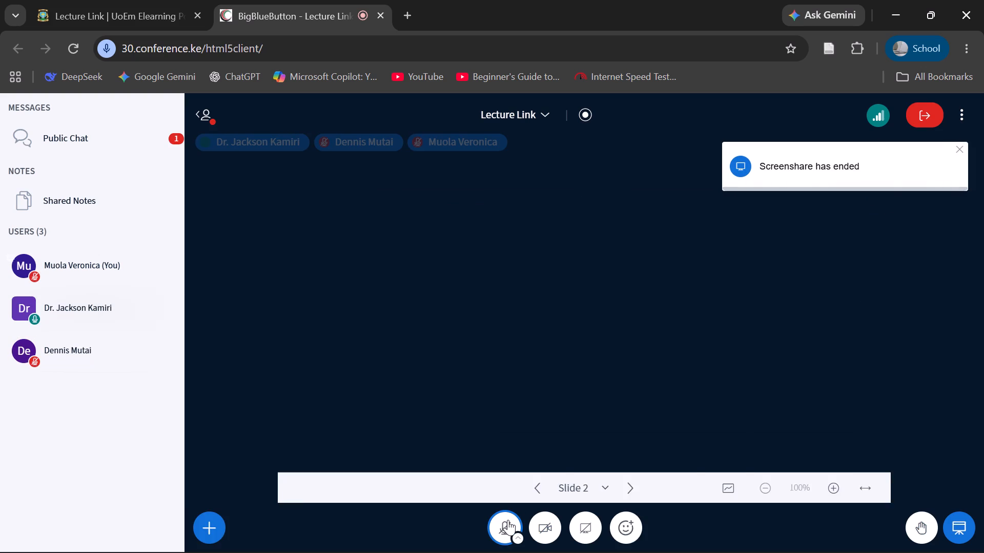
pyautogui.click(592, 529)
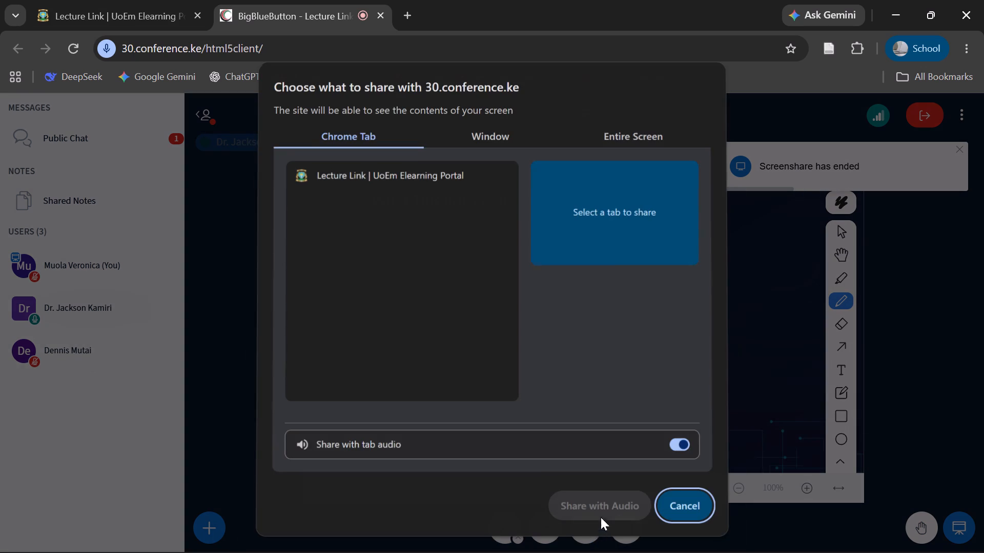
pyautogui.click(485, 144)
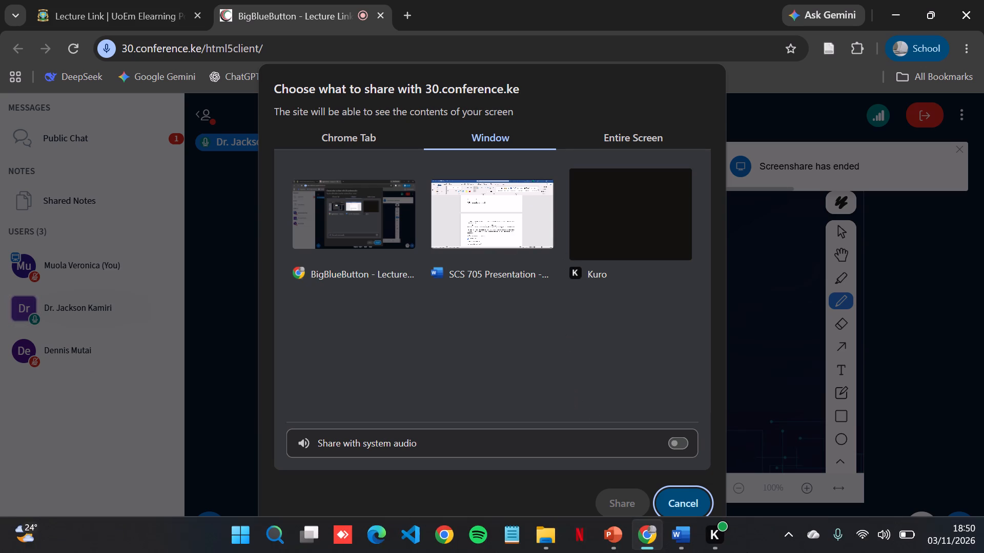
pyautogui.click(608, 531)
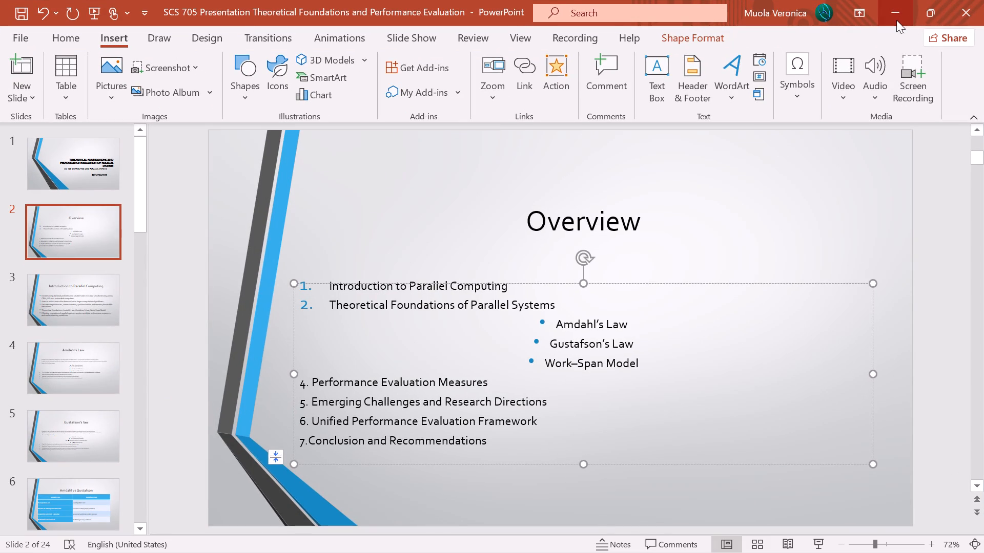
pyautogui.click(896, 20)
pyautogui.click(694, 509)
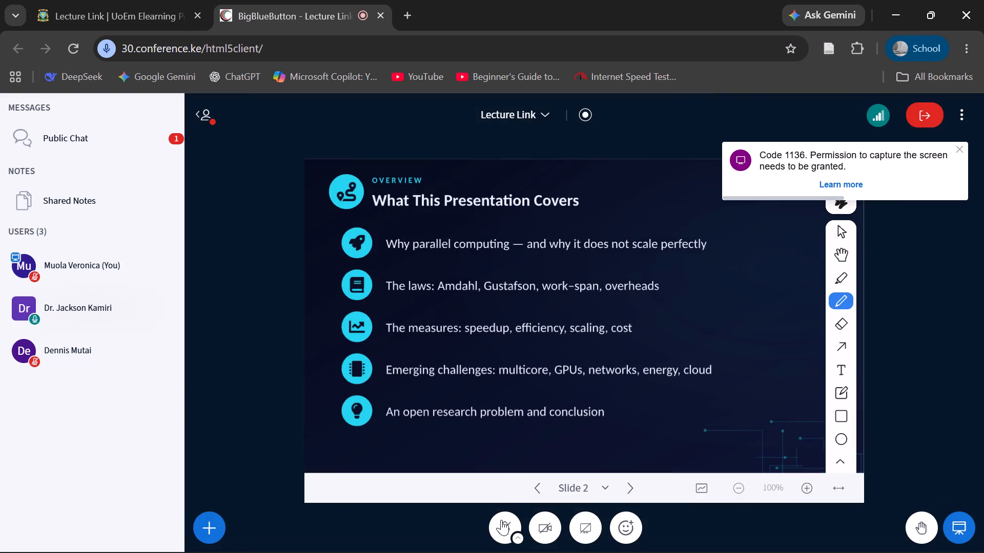
# Unmute the microphone in the lecture meeting.
pyautogui.click(503, 526)
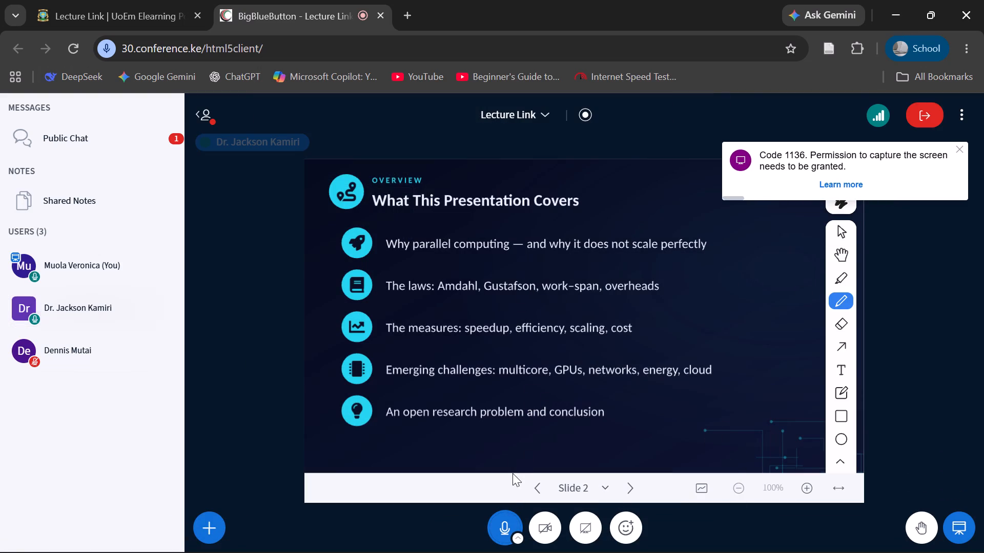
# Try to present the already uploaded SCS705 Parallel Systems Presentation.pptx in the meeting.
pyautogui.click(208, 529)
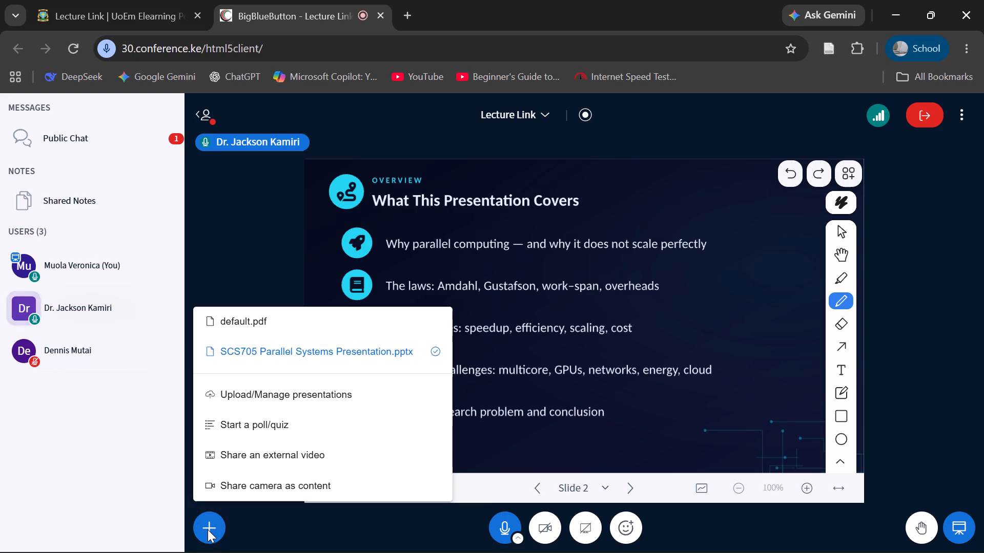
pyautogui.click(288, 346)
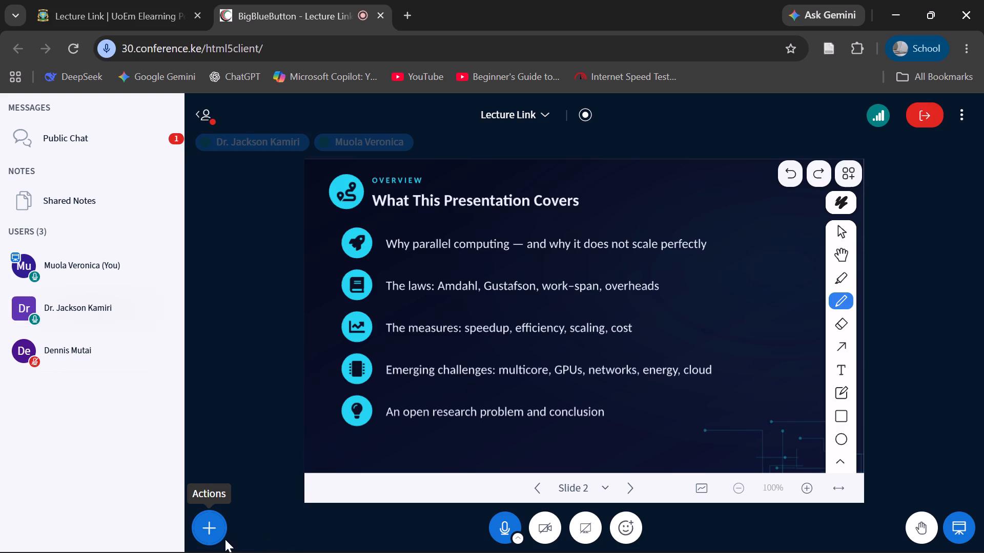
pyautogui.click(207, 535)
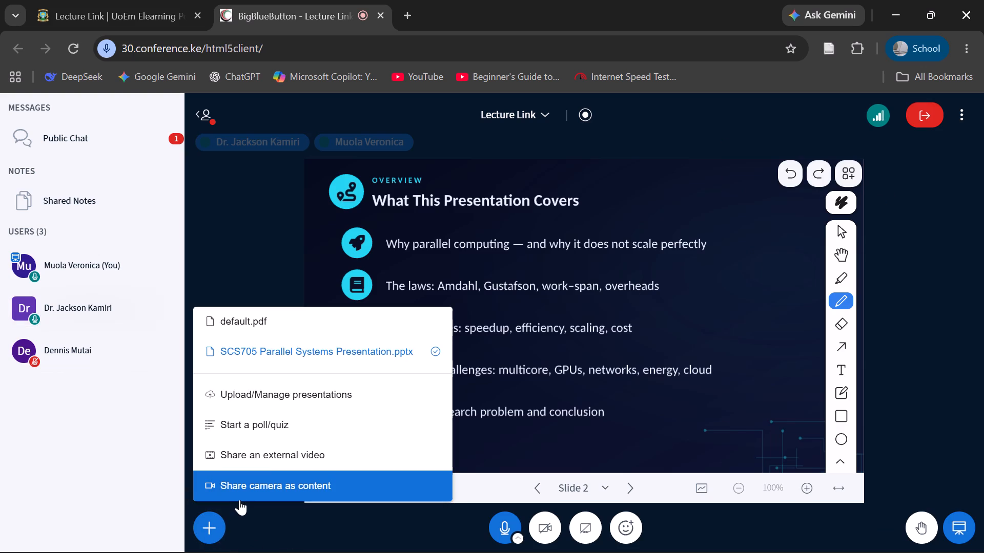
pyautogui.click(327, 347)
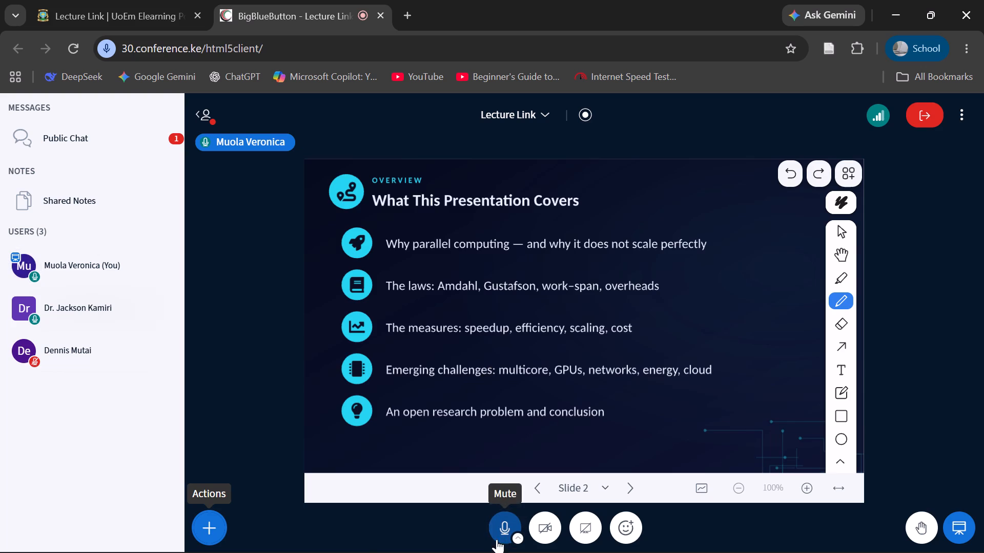
# Remove SCS705 Parallel Systems Presentation.pptx from the meeting's uploaded presentations.
pyautogui.click(199, 535)
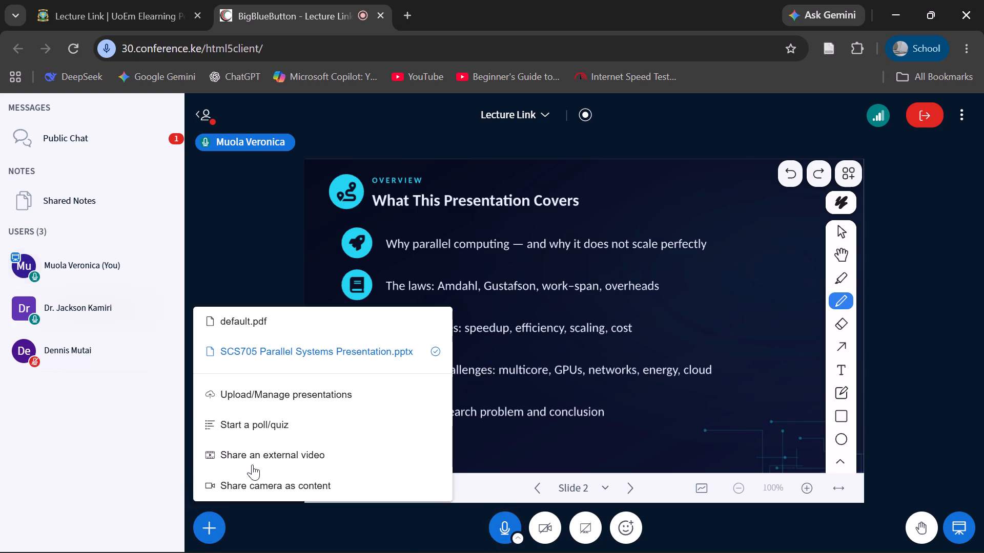
pyautogui.click(330, 394)
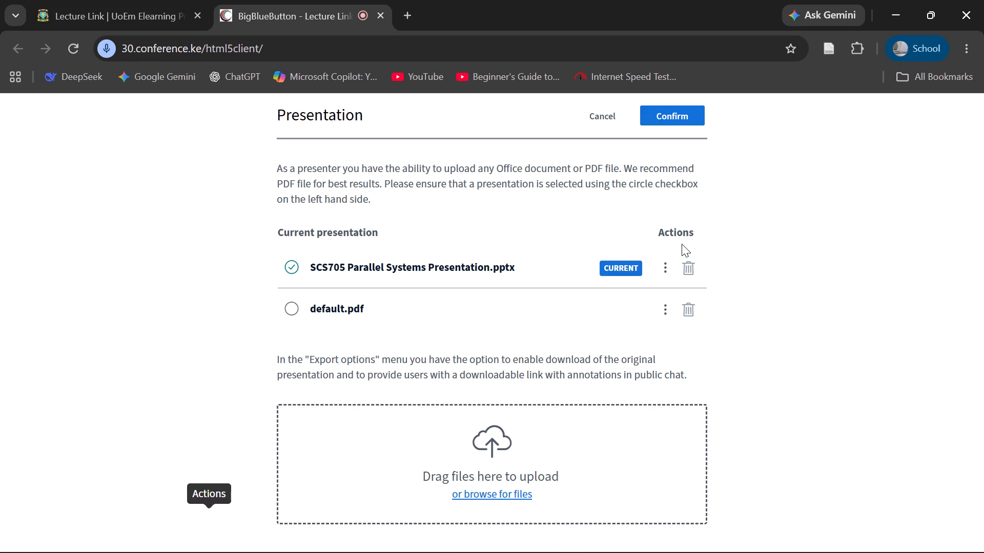
pyautogui.click(690, 265)
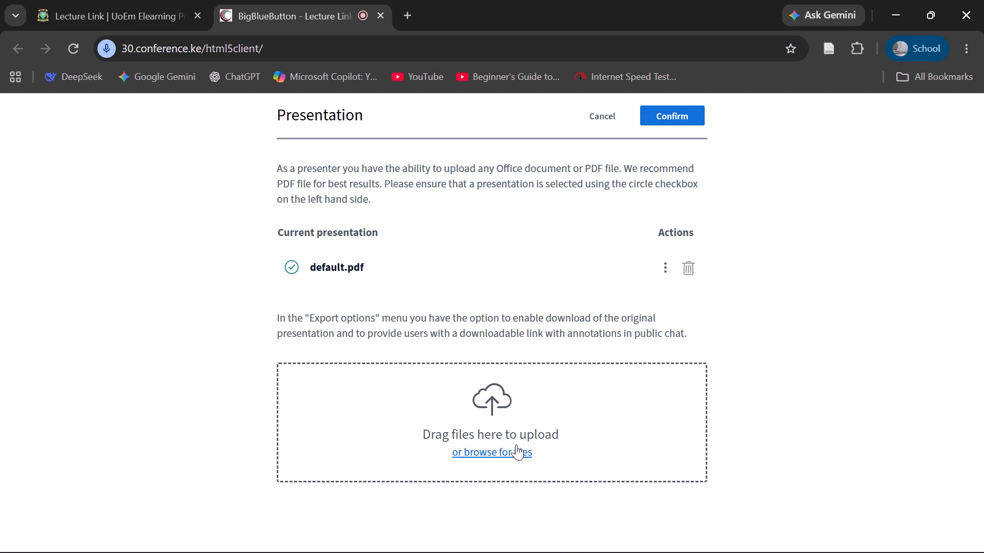
# Upload the THEORETICAL FOUNDATIONS AND PERFORMANCE slides from the Y1S2 coursework folder SCS 705 Distributed and Parallel Computing as the meeting's current presentation.
pyautogui.click(509, 452)
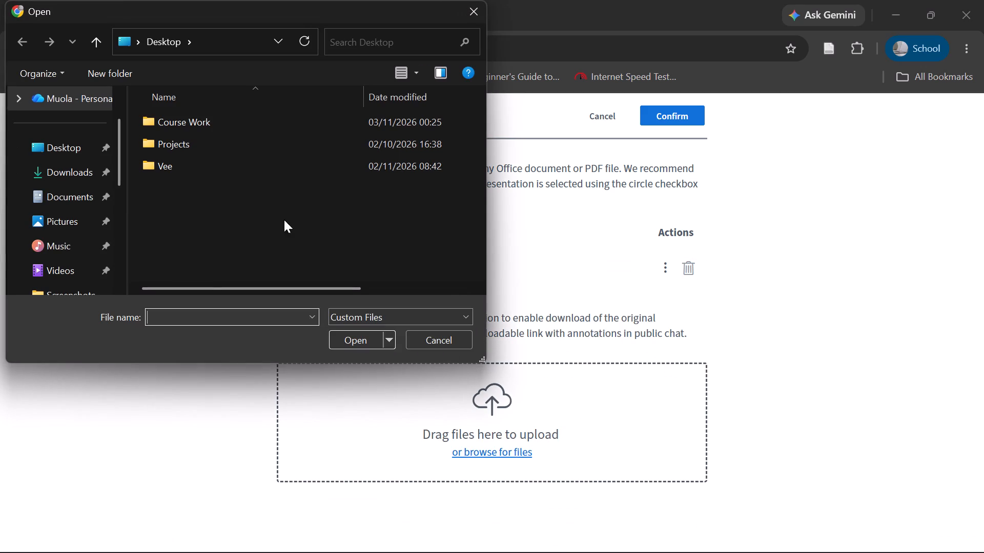
pyautogui.doubleClick(73, 155)
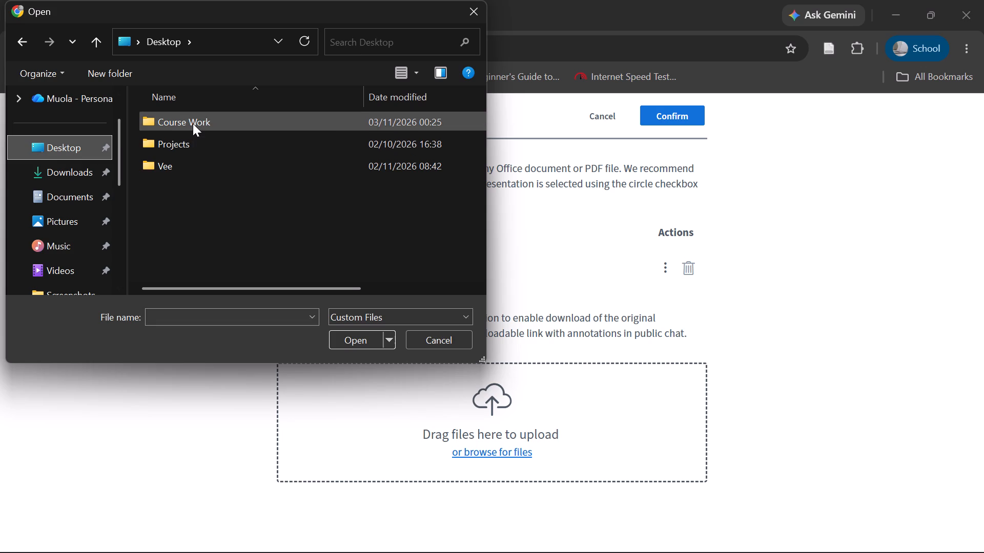
pyautogui.doubleClick(193, 123)
pyautogui.doubleClick(197, 142)
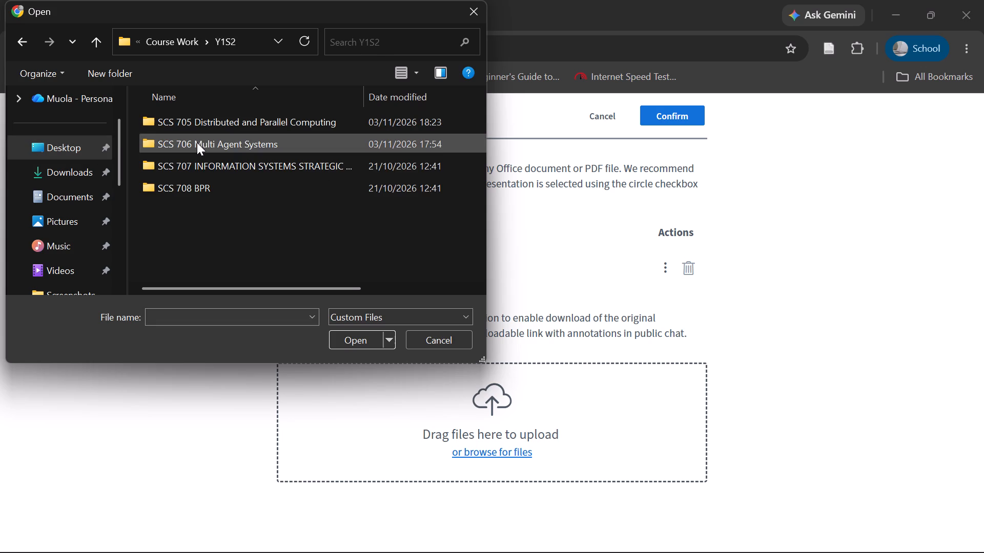
pyautogui.doubleClick(241, 122)
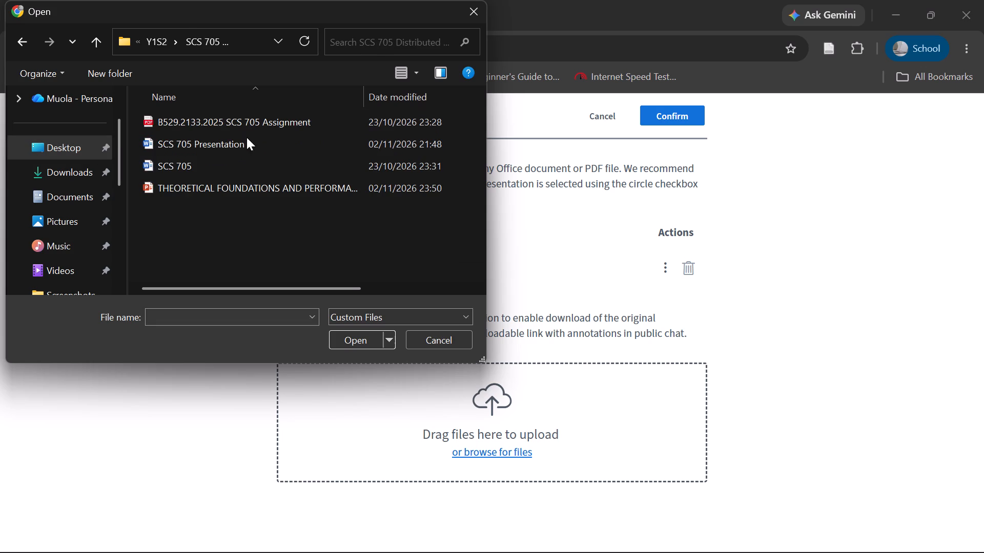
pyautogui.click(238, 184)
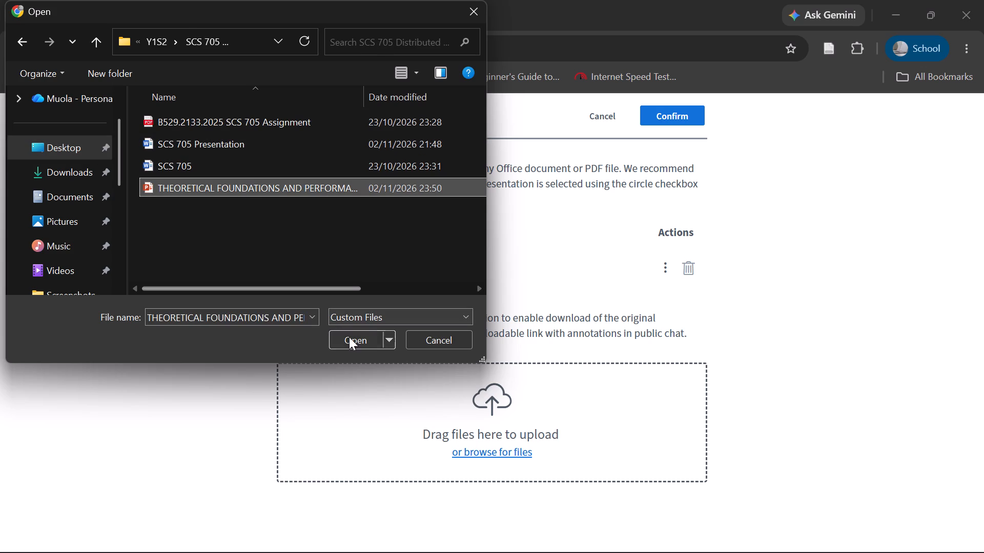
pyautogui.click(354, 339)
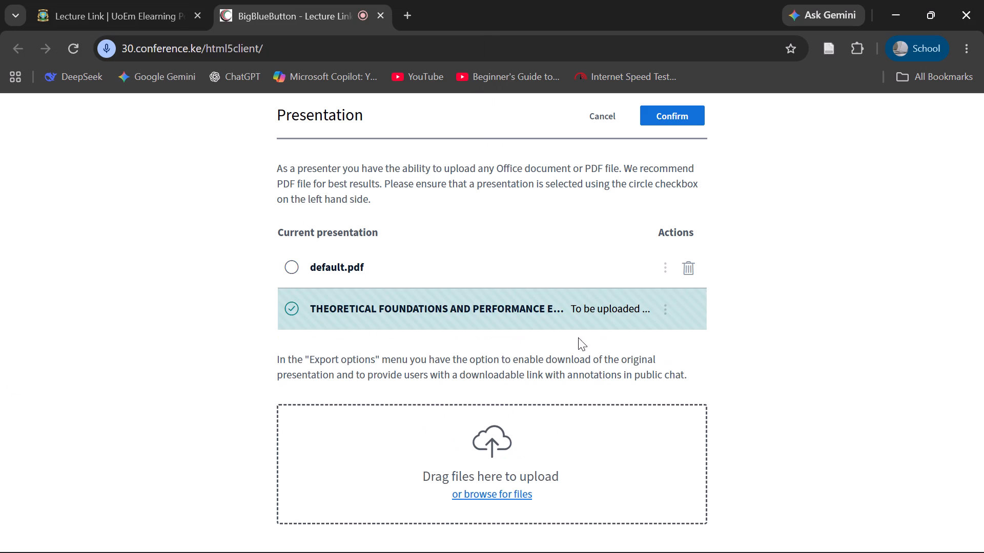
pyautogui.click(666, 123)
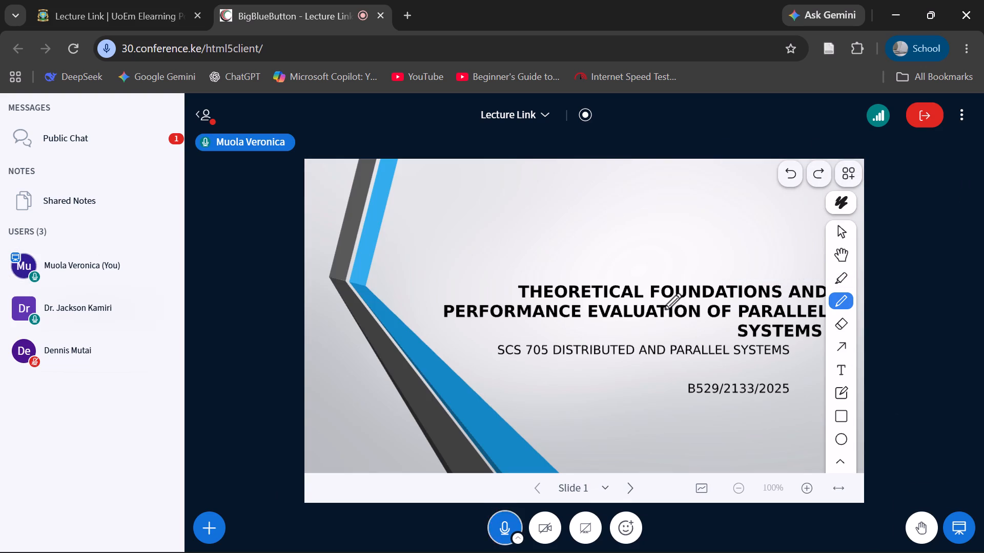
# Test slide navigation by advancing to the Overview slide and returning to the title slide.
pyautogui.press('Right')
pyautogui.press('Down')
pyautogui.press('Up')
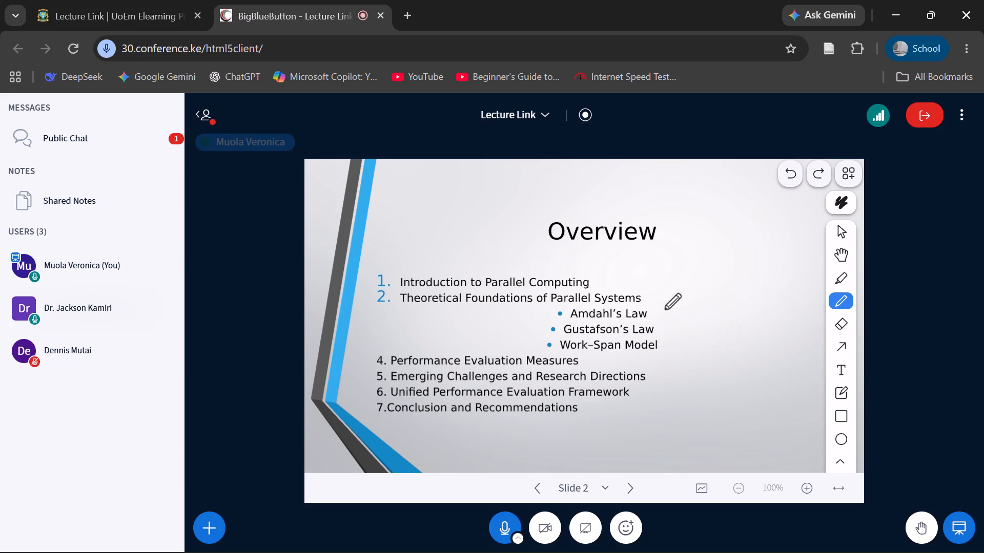
pyautogui.press('Up')
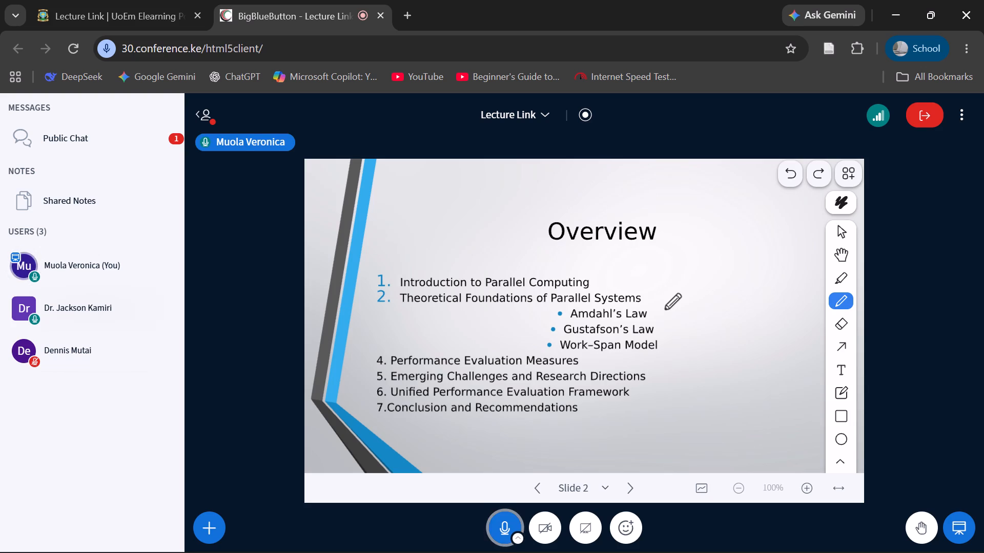
pyautogui.press('Left')
pyautogui.press('Up')
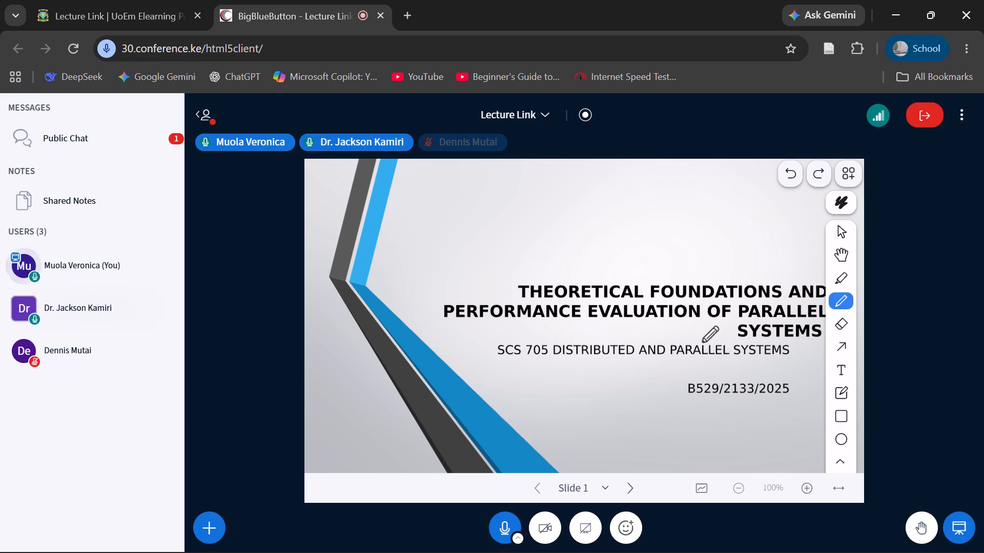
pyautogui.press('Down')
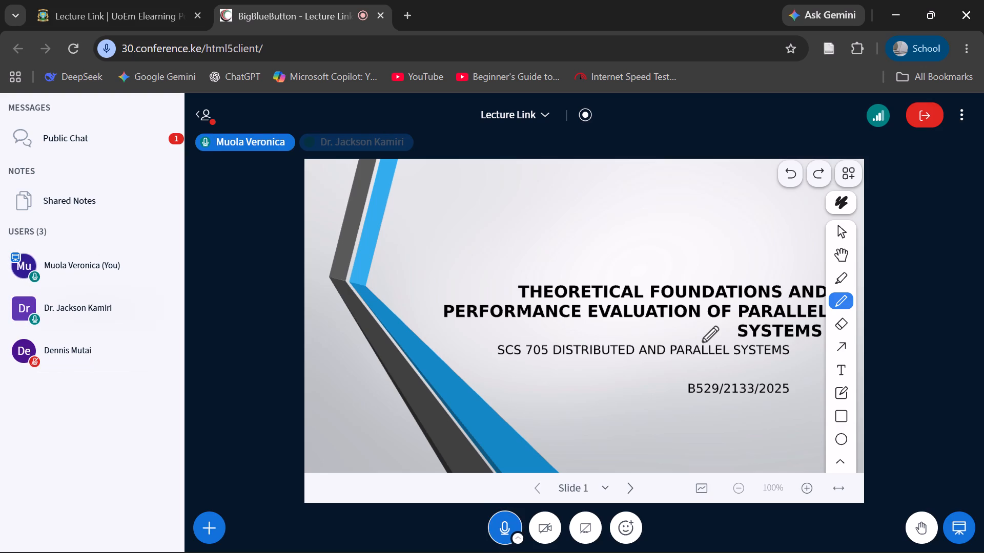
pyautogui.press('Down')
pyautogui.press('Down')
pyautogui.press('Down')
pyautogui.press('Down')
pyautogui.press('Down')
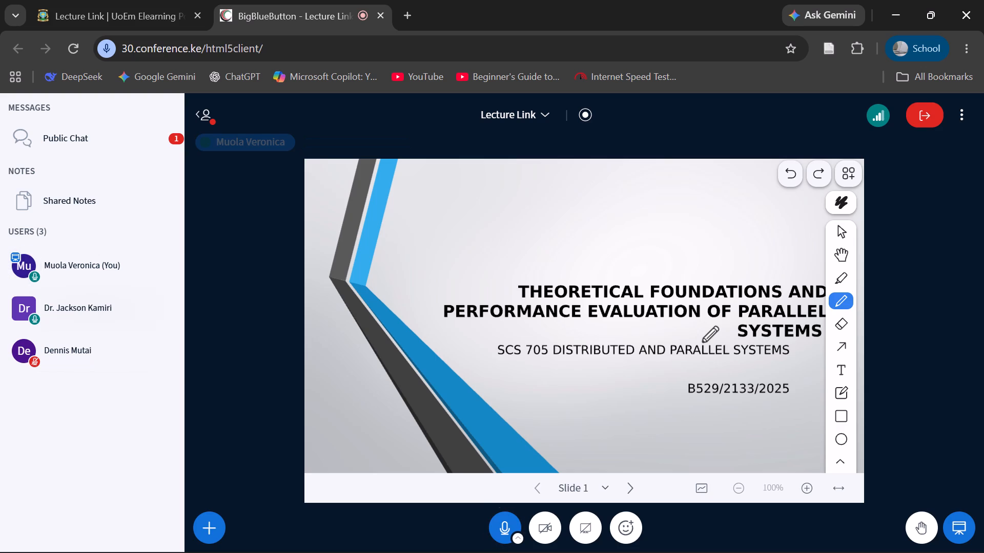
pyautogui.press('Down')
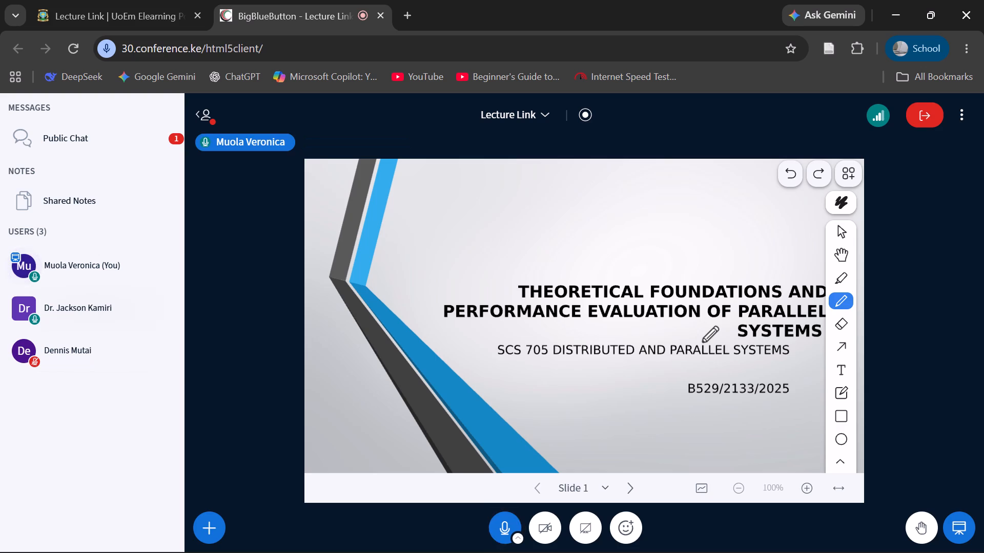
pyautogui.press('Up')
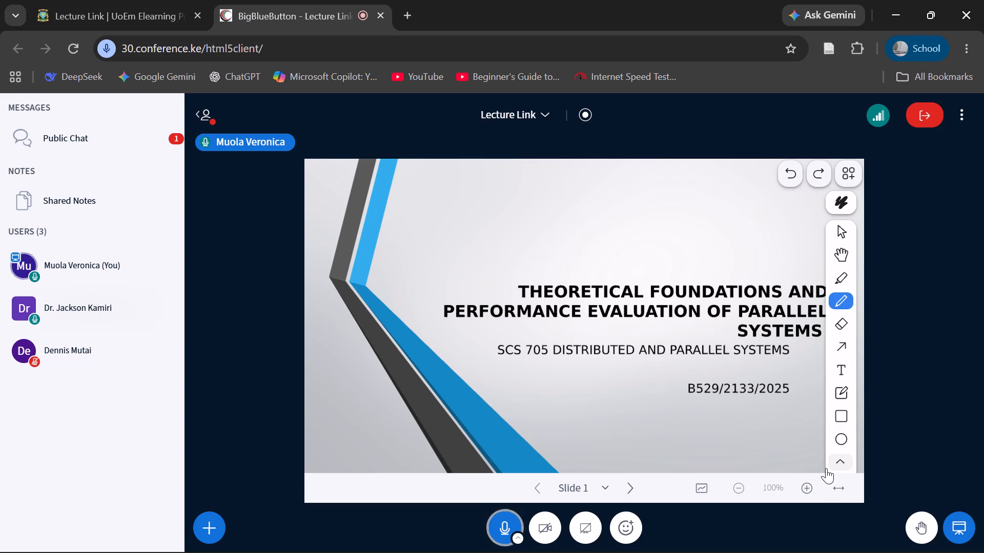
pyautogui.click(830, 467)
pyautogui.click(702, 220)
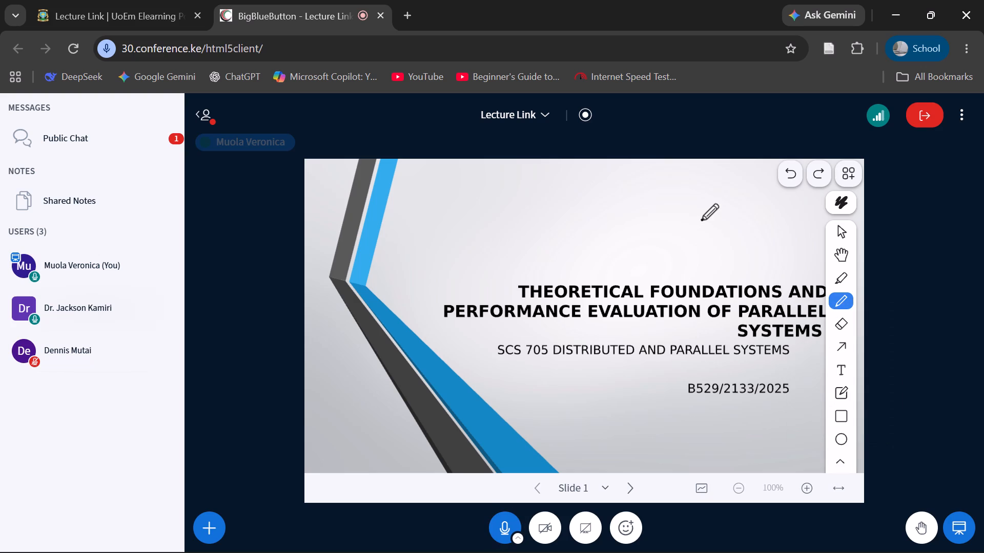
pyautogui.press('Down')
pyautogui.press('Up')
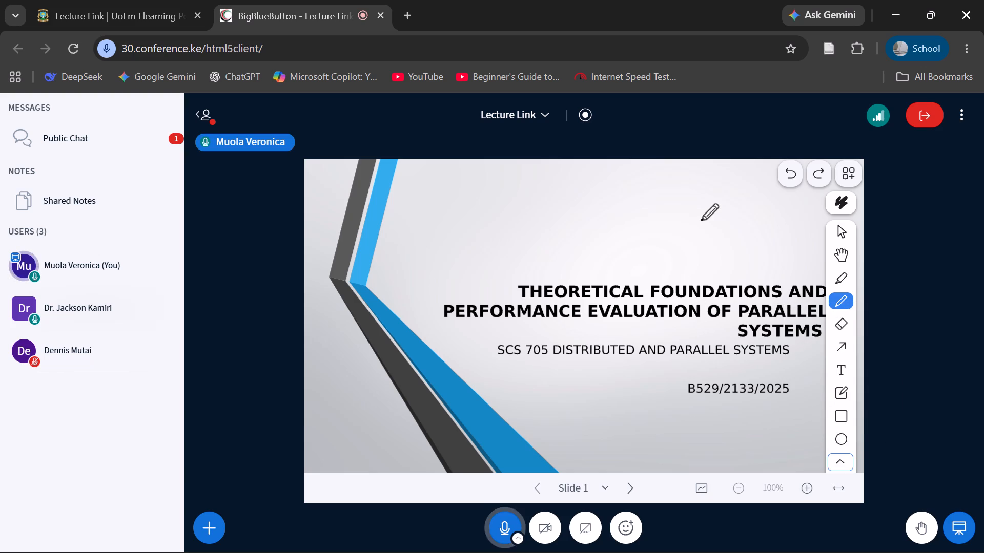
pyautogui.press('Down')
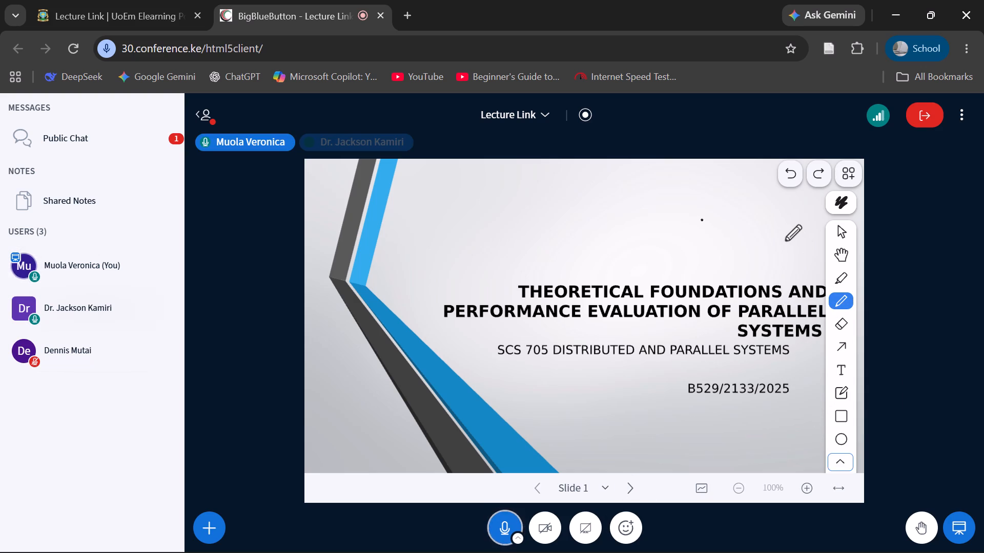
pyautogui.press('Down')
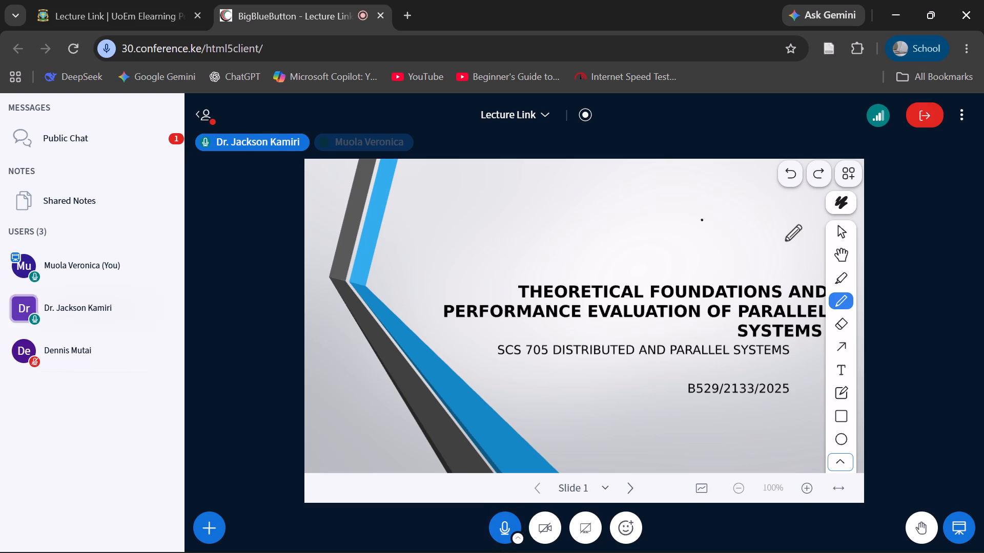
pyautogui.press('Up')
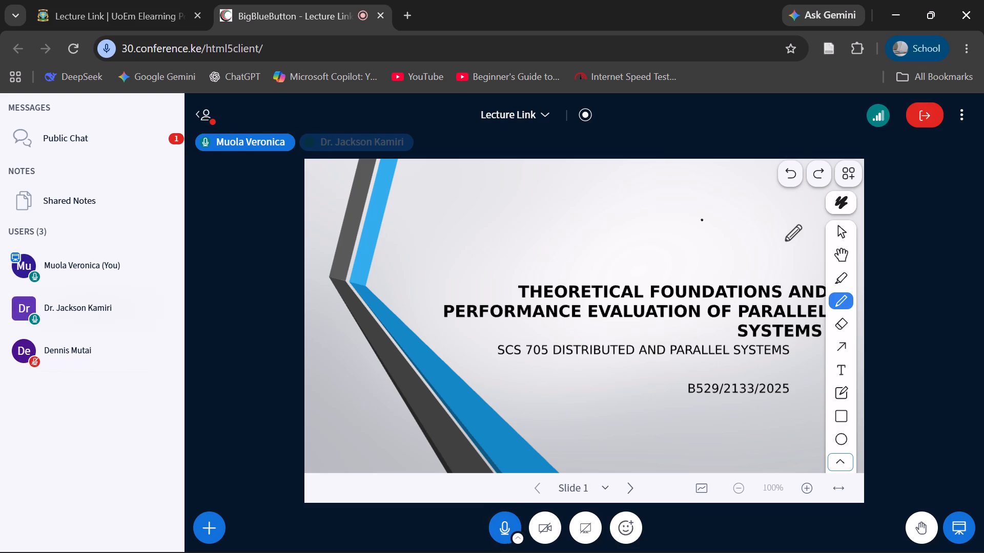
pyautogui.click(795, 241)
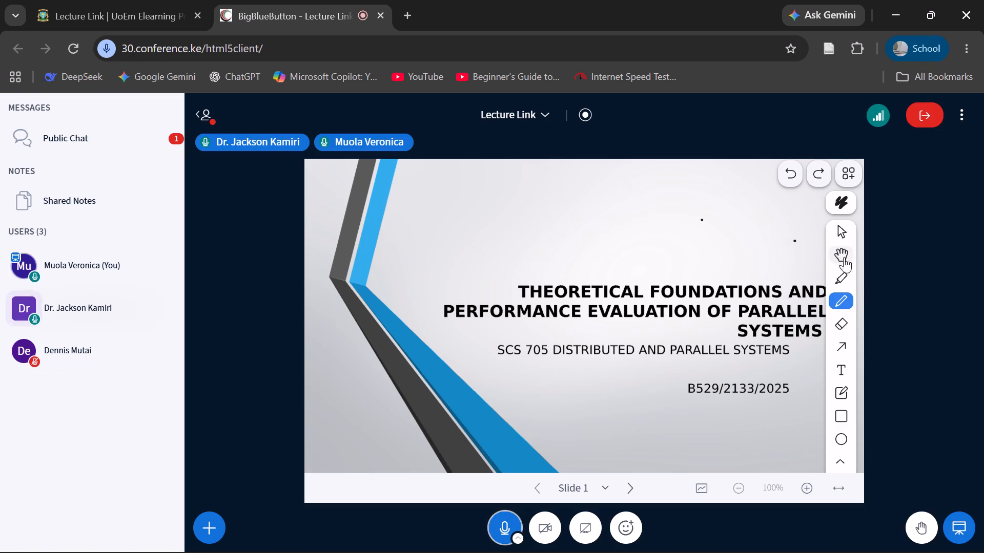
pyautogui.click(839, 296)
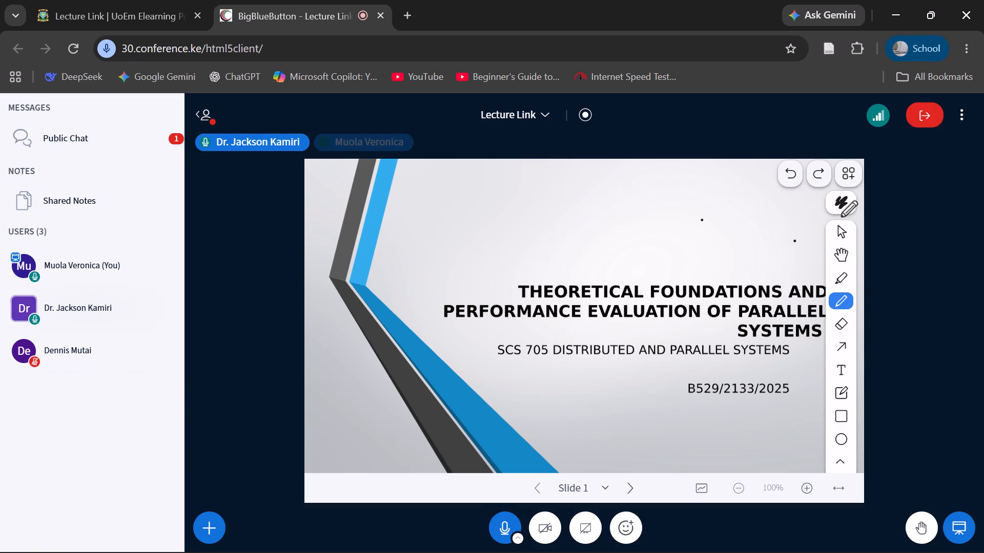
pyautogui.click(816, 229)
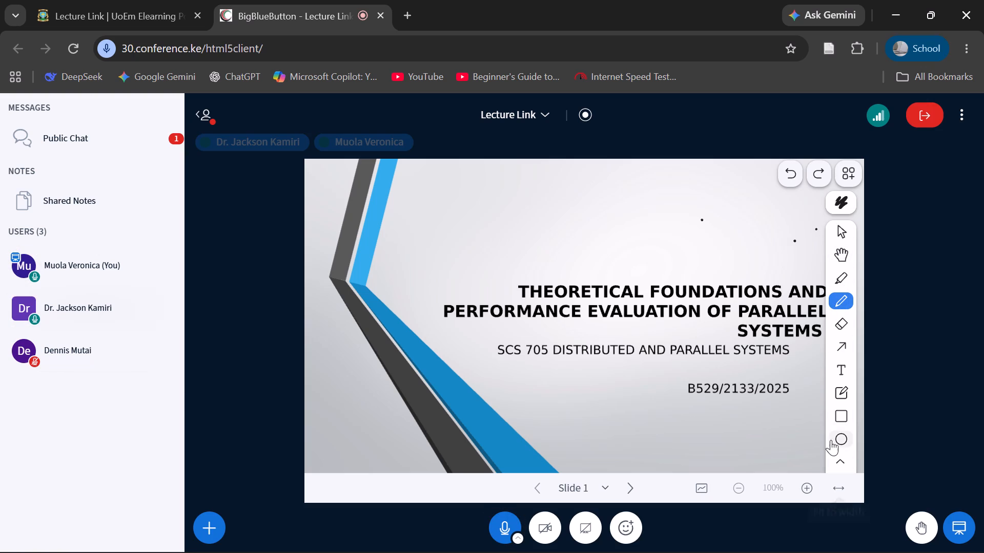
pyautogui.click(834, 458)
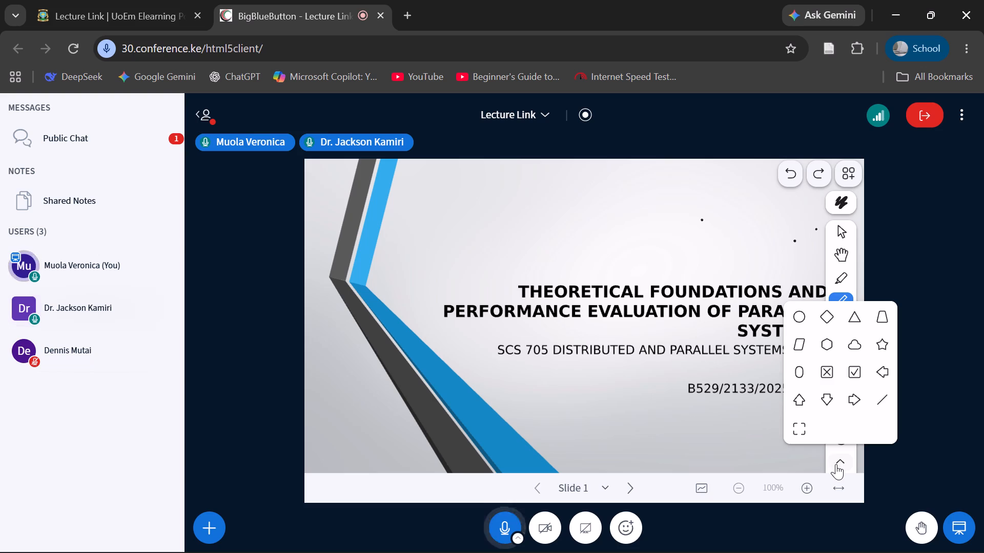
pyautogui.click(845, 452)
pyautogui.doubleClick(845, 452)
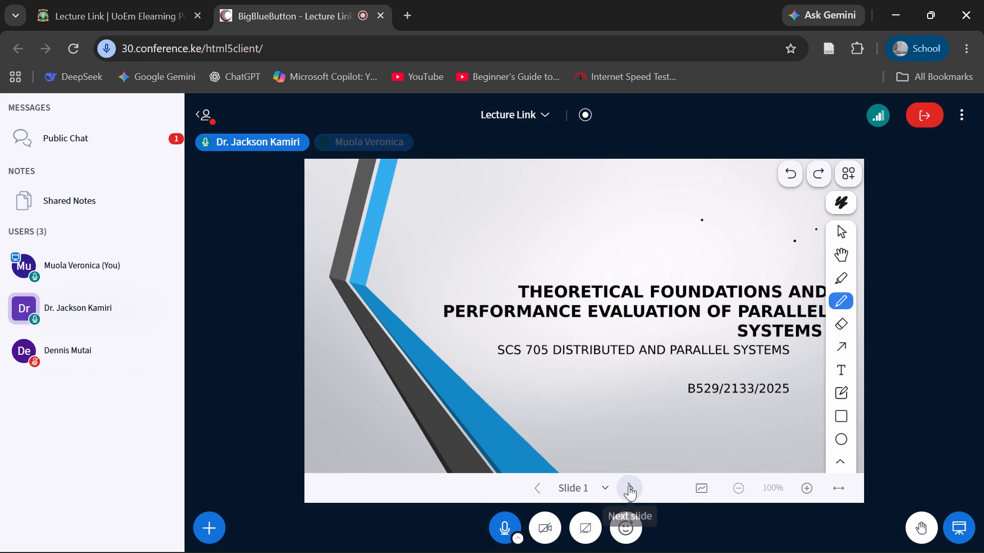
# Advance the meeting presentation from the title slide to the Overview slide.
pyautogui.press('Right')
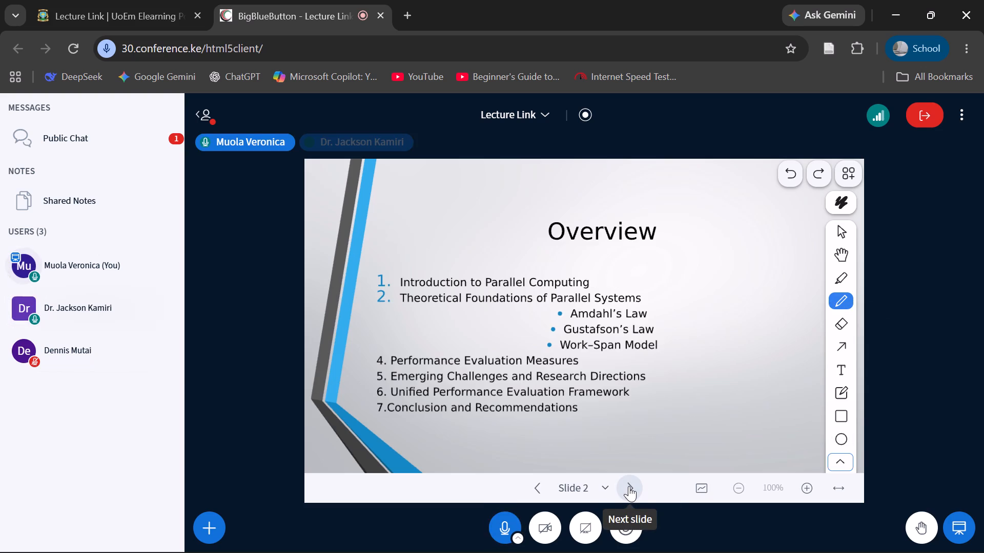